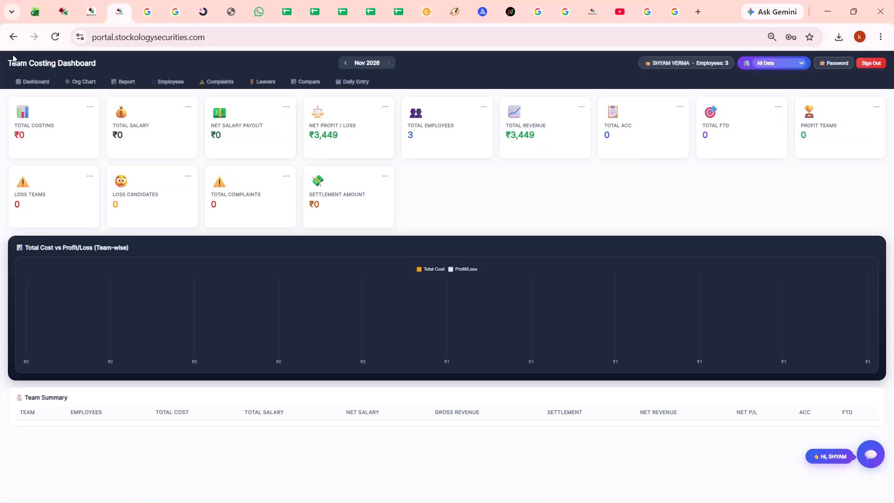
# Set the costing dashboard to Oct 2026, then download the Daily Entry template and open it in Excel.
pyautogui.click(345, 63)
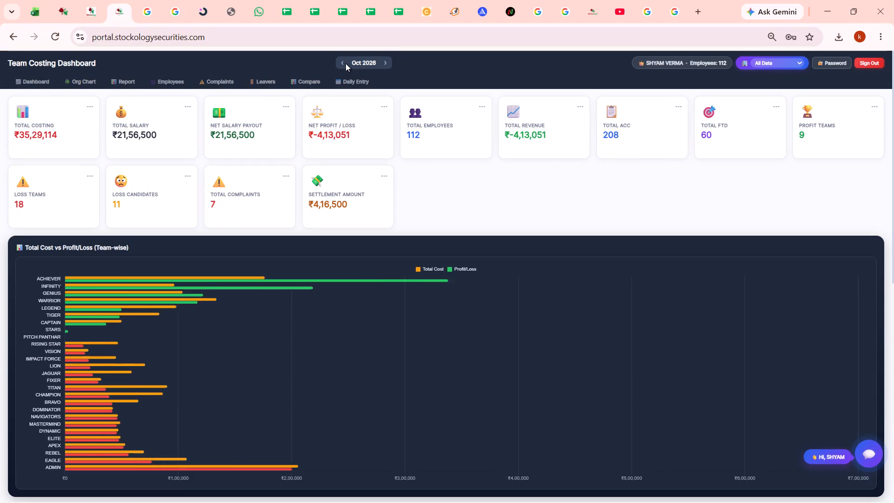
pyautogui.click(351, 83)
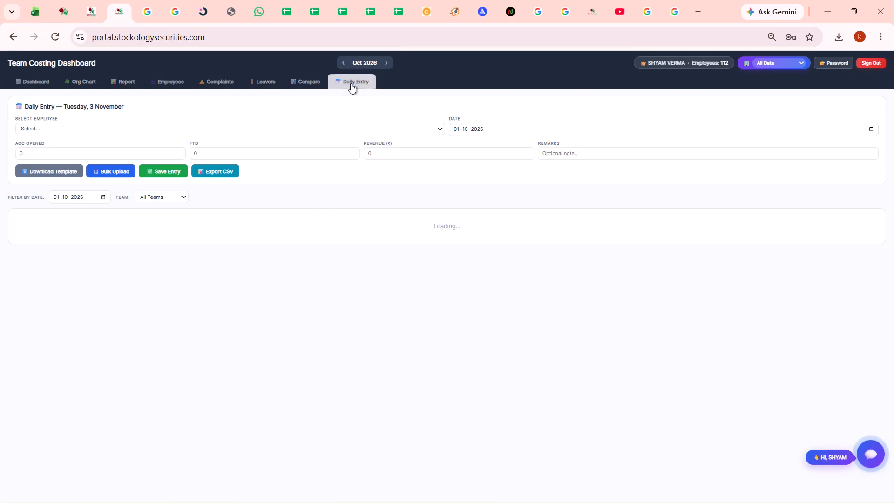
pyautogui.click(70, 167)
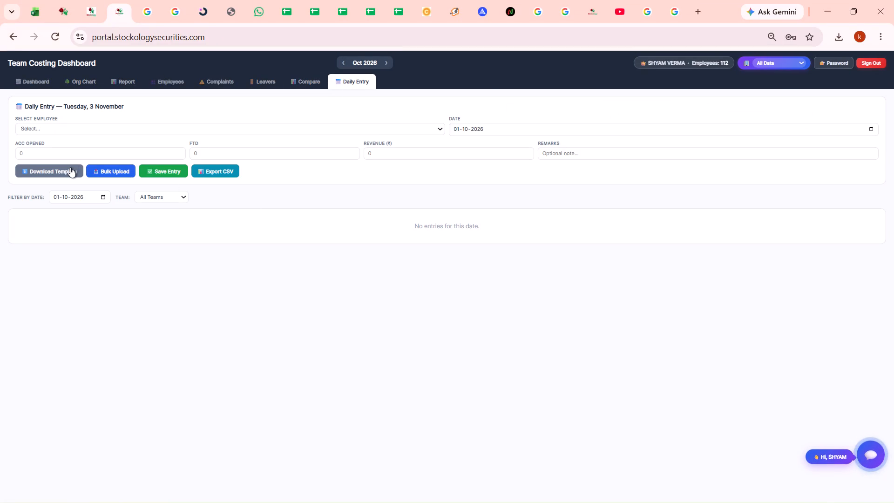
pyautogui.click(699, 63)
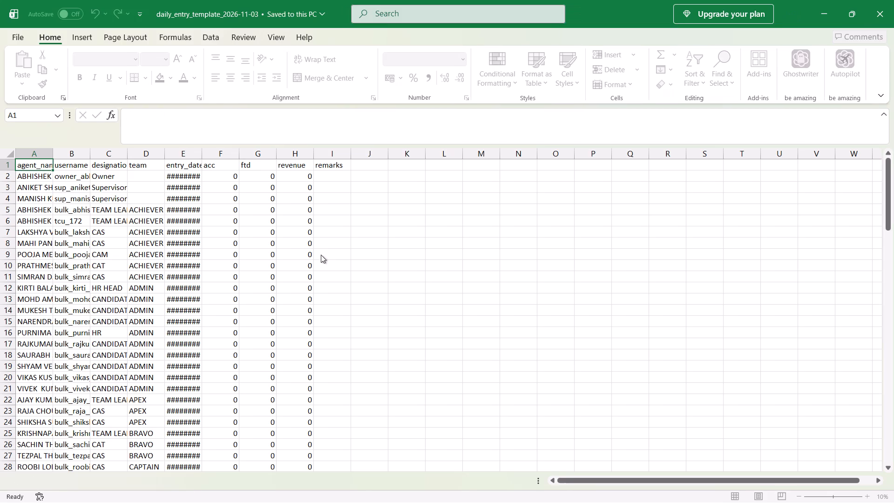
# Close the OCT DATA 31.10.2026 workbook.
pyautogui.click(893, 0)
# Auto-fit all column widths in the daily entry template so their contents show in full.
pyautogui.click(67, 234)
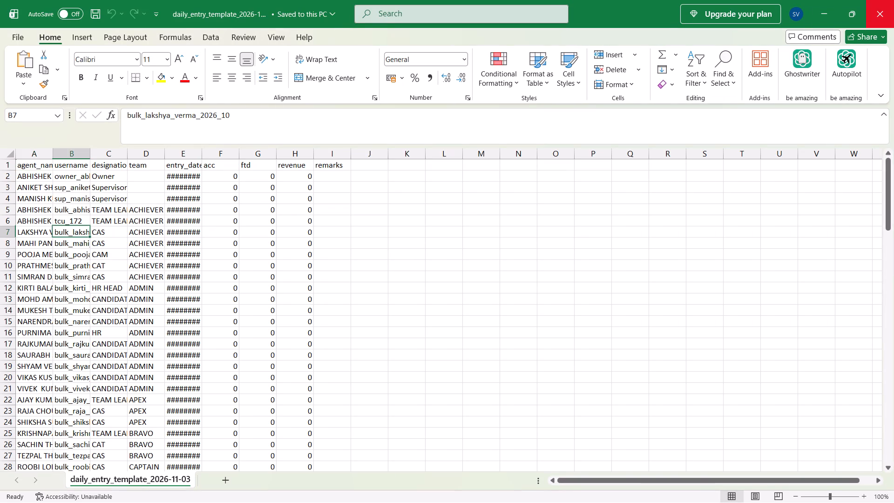
pyautogui.click(9, 153)
pyautogui.doubleClick(58, 153)
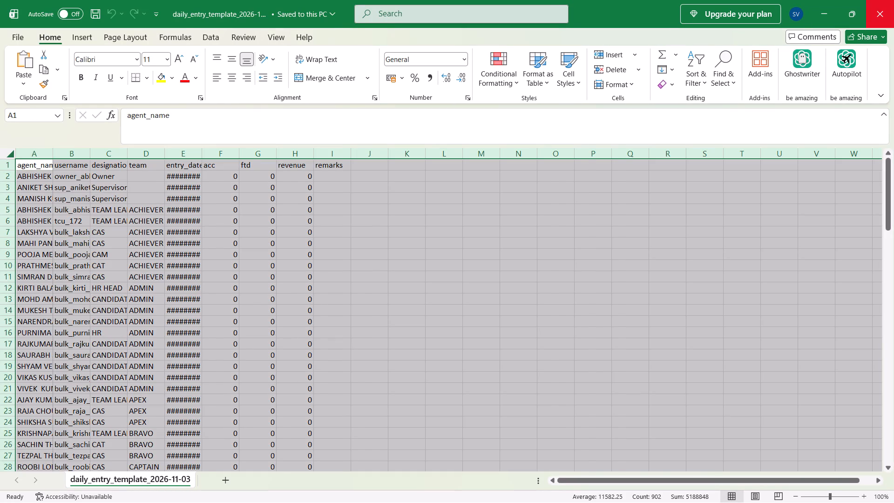
pyautogui.click(182, 206)
# Hide the username and designation columns and narrow the team column.
pyautogui.moveTo(320, 157); pyautogui.dragTo(312, 156)
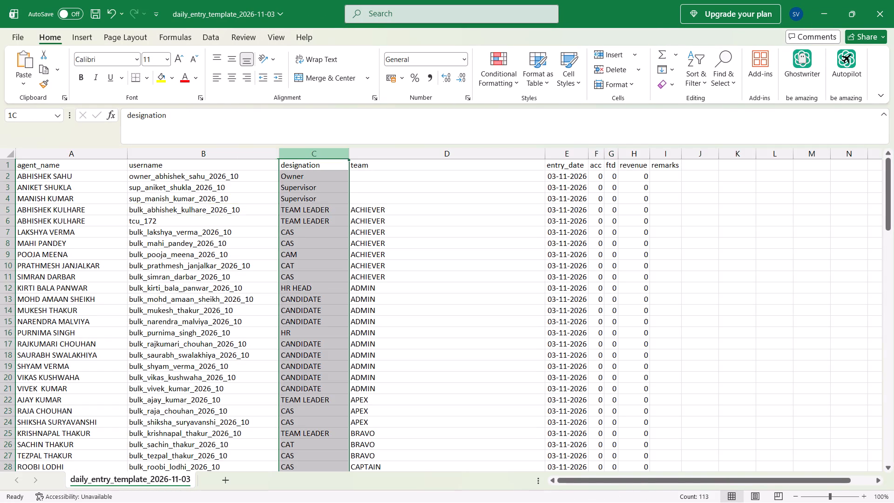
pyautogui.moveTo(312, 156); pyautogui.dragTo(242, 164)
pyautogui.rightClick(269, 251)
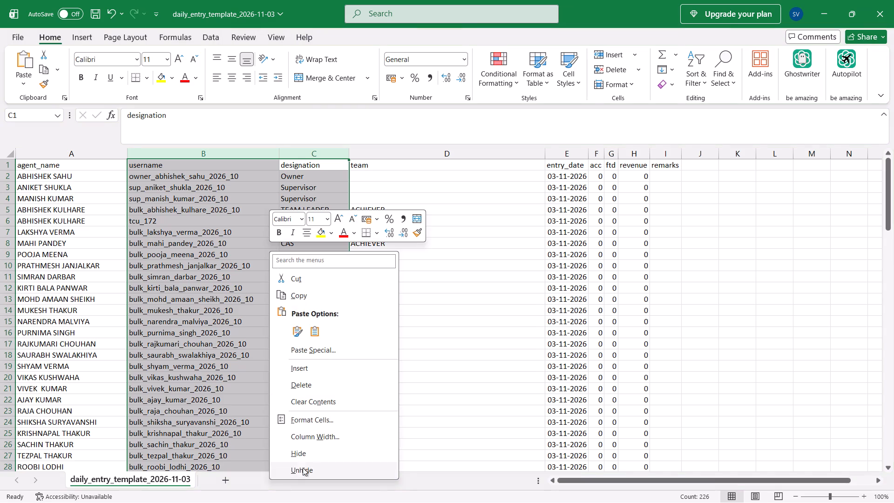
pyautogui.click(306, 458)
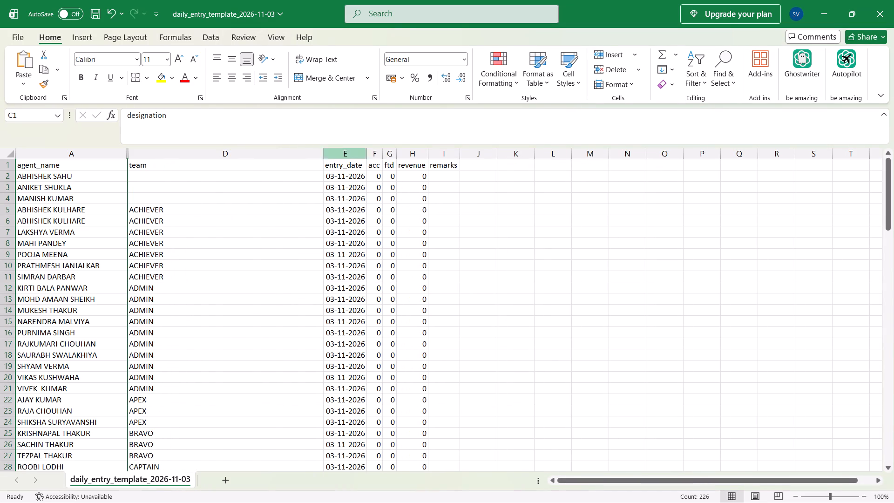
pyautogui.moveTo(324, 154); pyautogui.dragTo(182, 163)
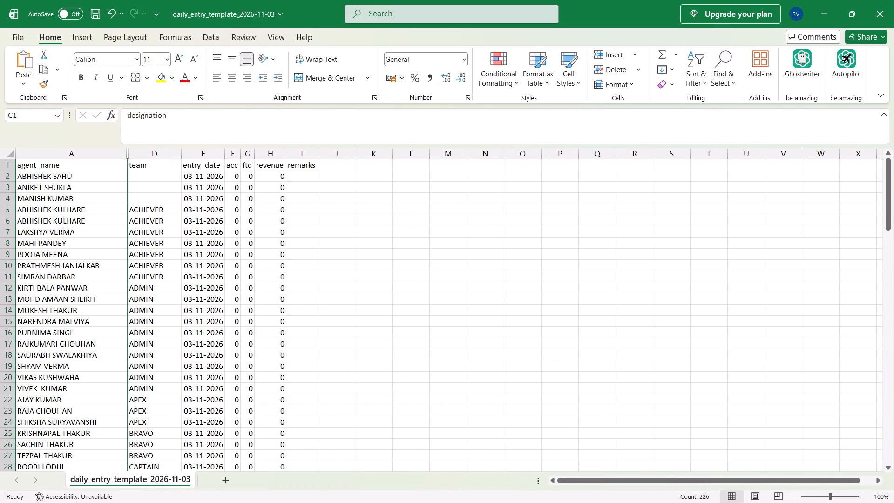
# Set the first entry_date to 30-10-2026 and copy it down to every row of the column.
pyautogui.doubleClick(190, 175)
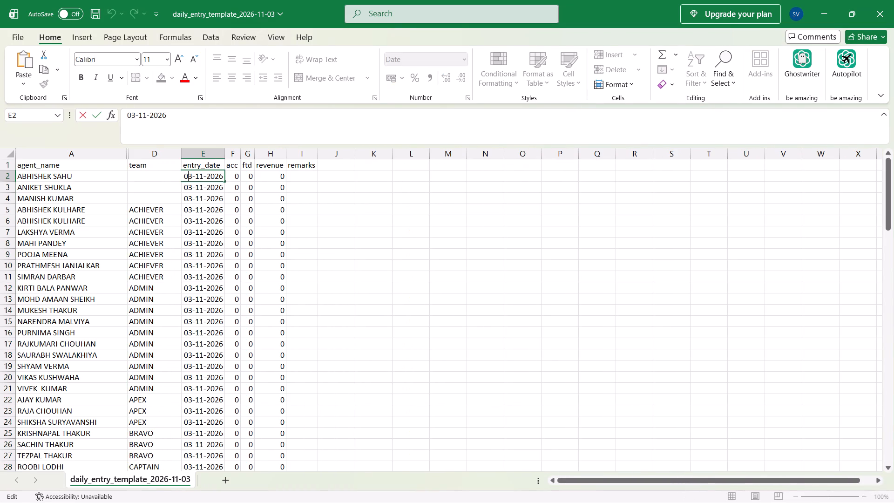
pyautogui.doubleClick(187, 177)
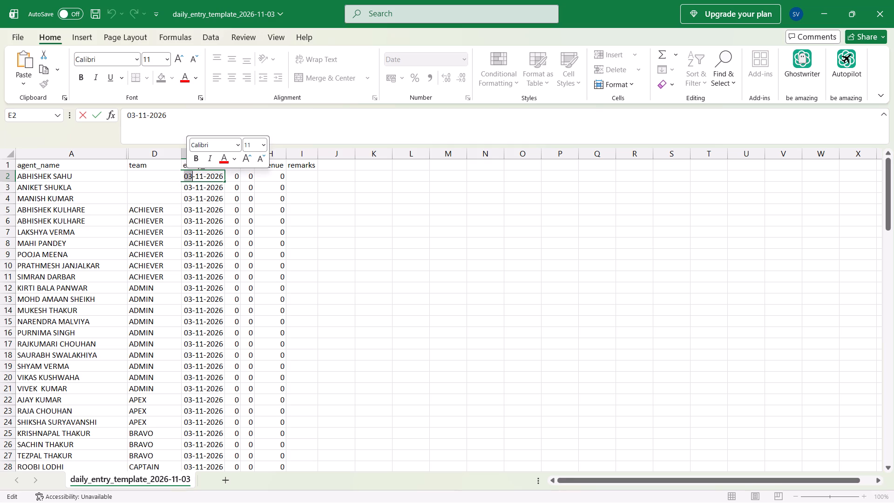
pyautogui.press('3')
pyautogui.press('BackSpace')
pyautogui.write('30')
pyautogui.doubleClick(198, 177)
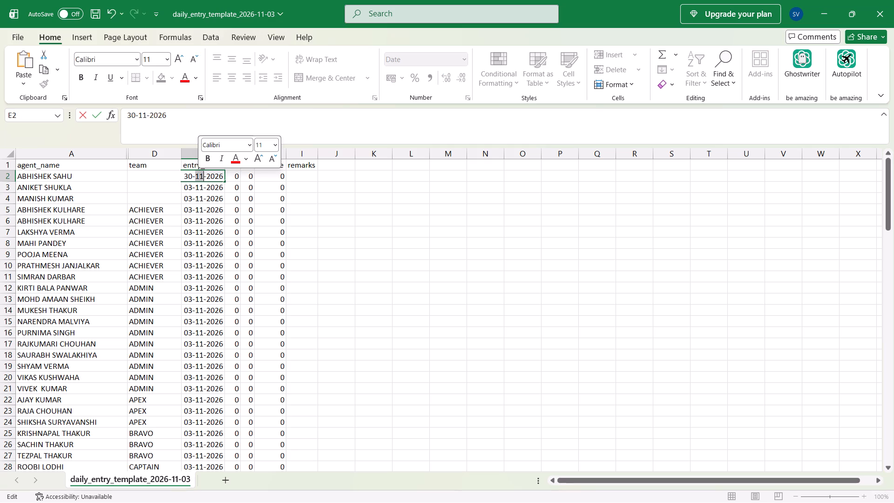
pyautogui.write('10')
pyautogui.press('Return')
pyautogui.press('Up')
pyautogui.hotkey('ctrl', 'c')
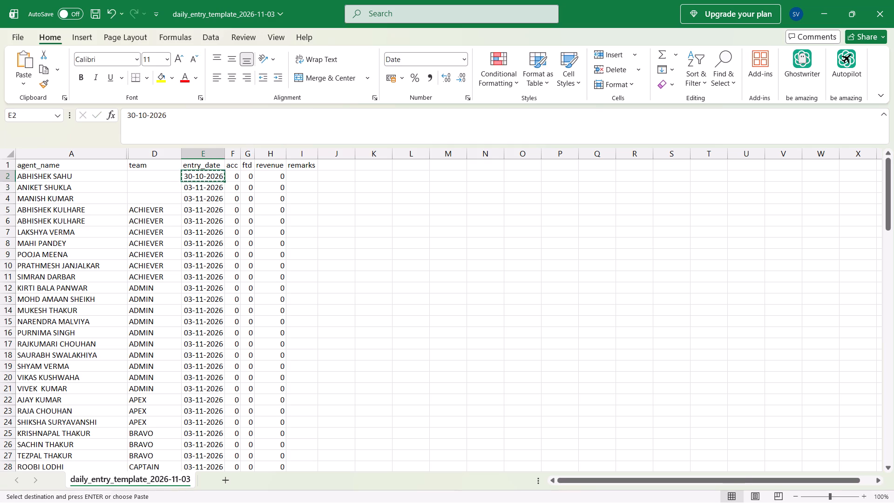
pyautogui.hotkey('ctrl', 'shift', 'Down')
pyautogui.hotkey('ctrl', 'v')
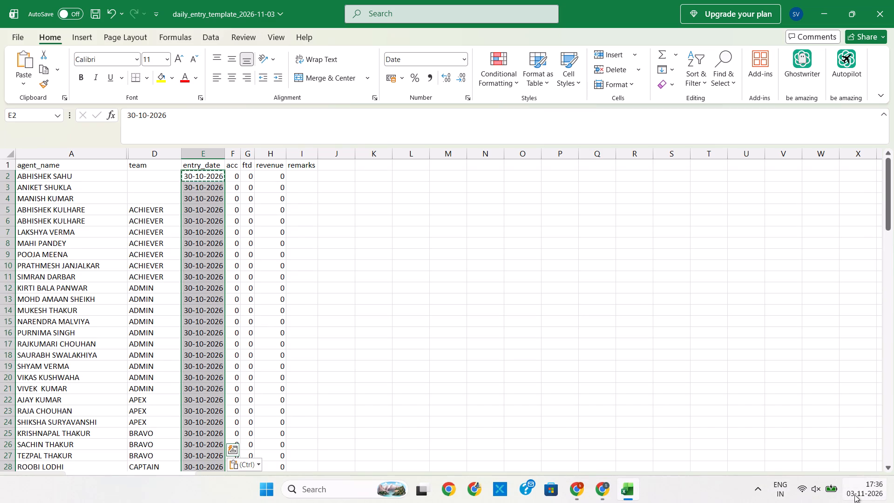
# Check the October 2026 calendar, then set the entry_date of every row to 31-10-2026.
pyautogui.click(854, 495)
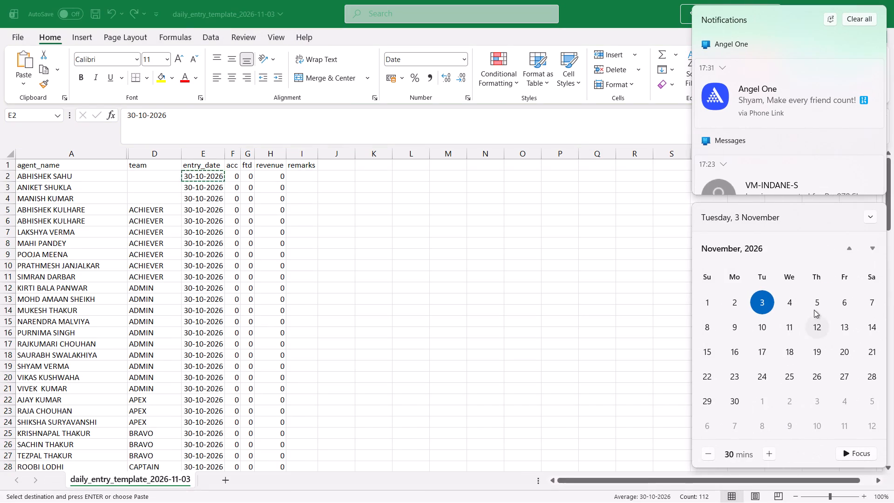
pyautogui.scroll(2, 834, 321)
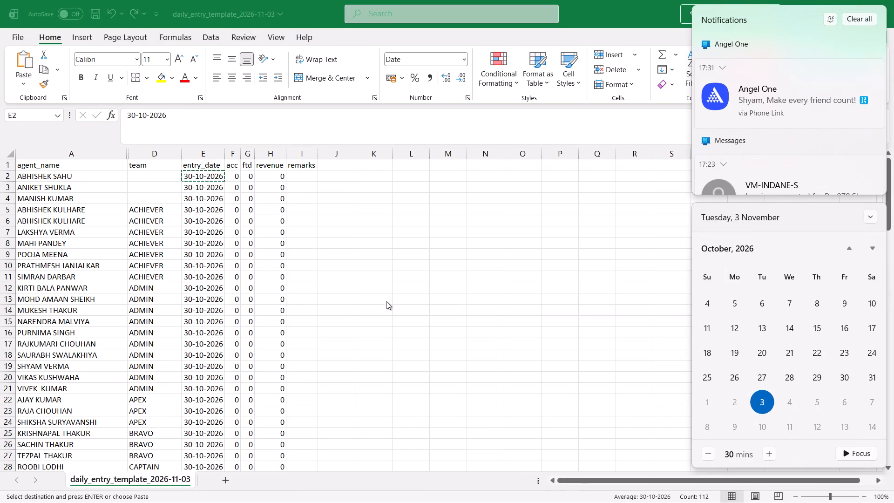
pyautogui.doubleClick(190, 176)
pyautogui.doubleClick(190, 176)
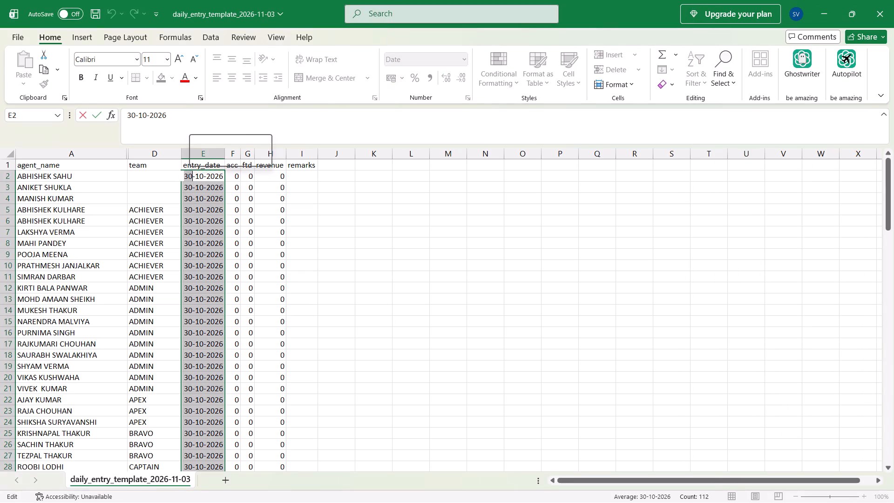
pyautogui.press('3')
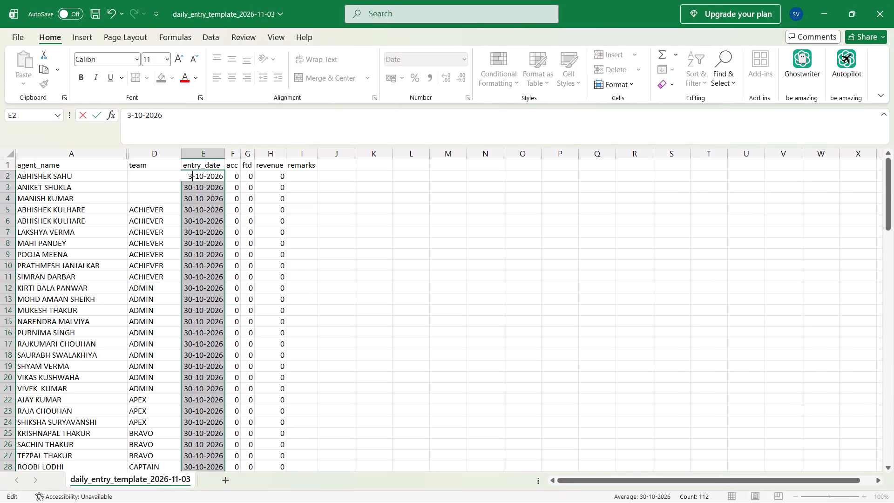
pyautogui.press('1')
pyautogui.press('Return')
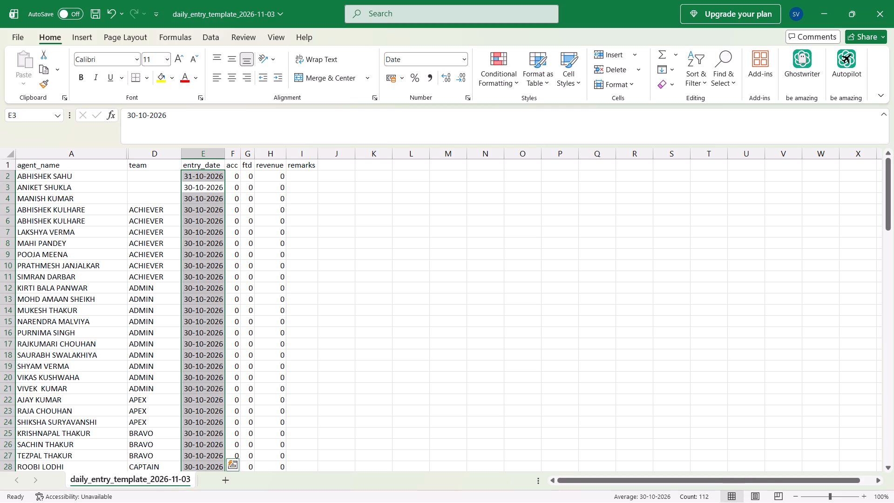
pyautogui.click(246, 194)
pyautogui.click(196, 176)
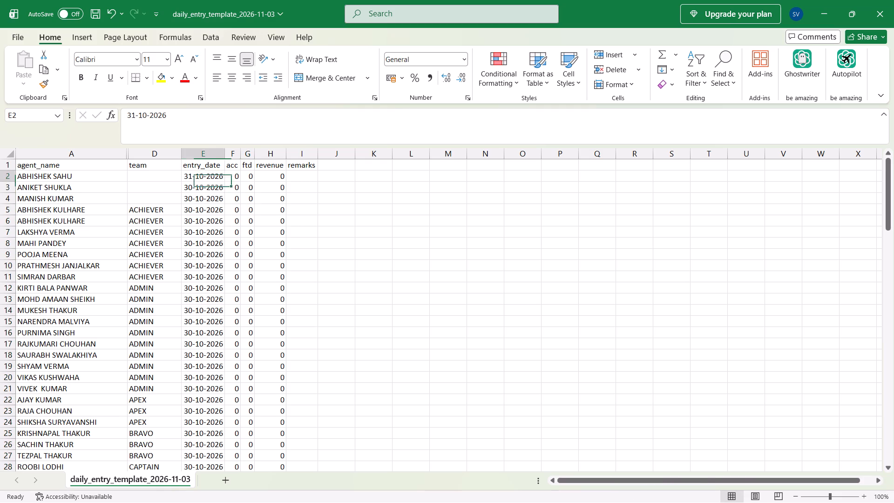
pyautogui.hotkey('ctrl', 'c')
pyautogui.hotkey('ctrl', 'shift', 'Down')
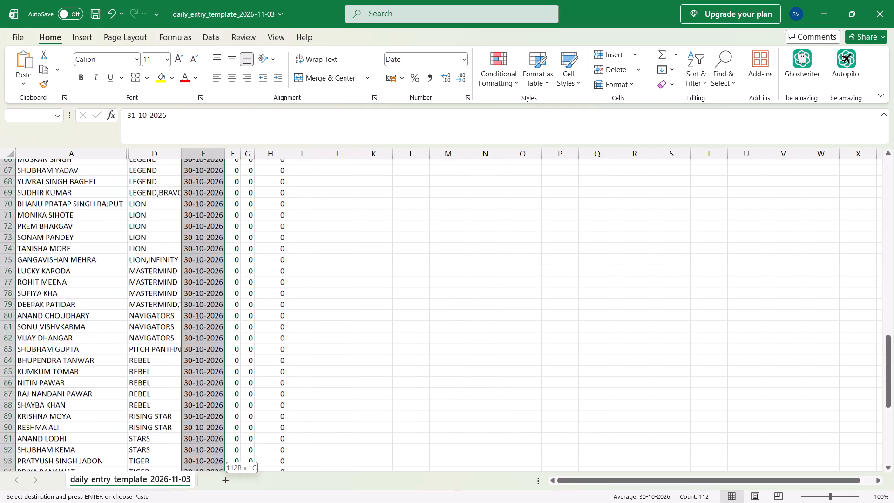
pyautogui.hotkey('ctrl', 'v')
pyautogui.click(254, 230)
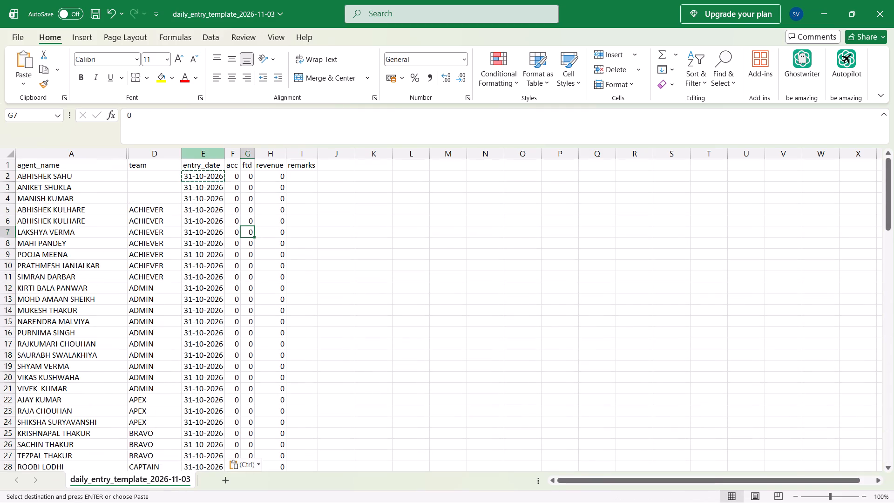
# Save the daily entry template.
pyautogui.click(17, 39)
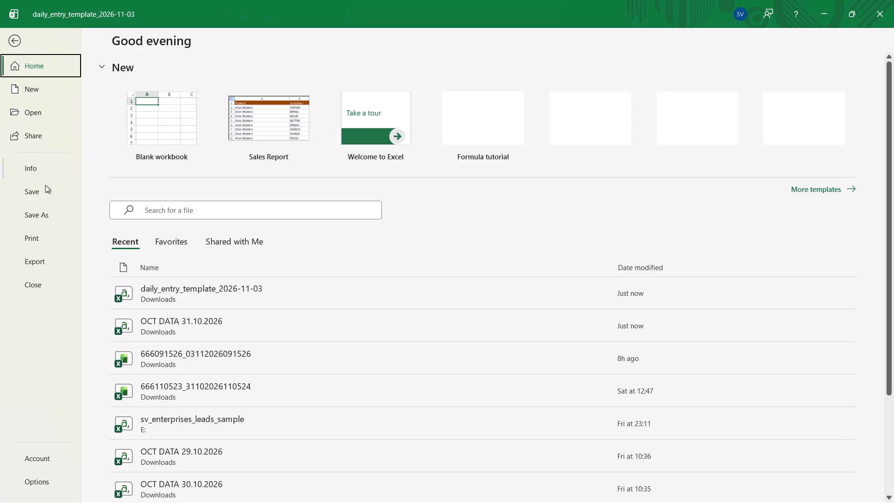
pyautogui.click(37, 194)
# Hide the entry_date column.
pyautogui.click(196, 157)
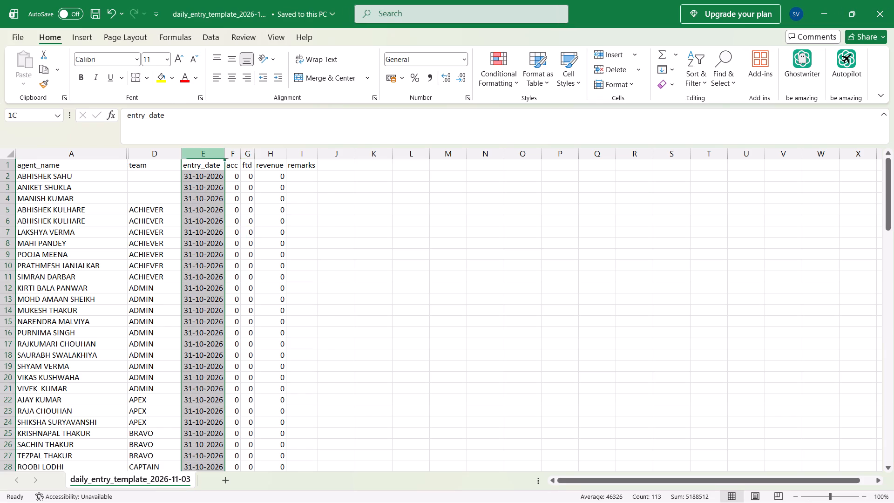
pyautogui.rightClick(196, 157)
pyautogui.click(224, 358)
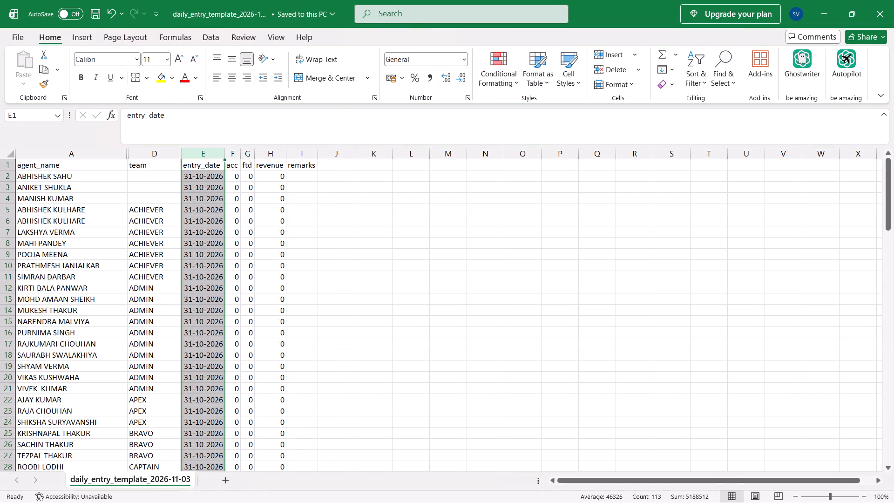
pyautogui.click(226, 232)
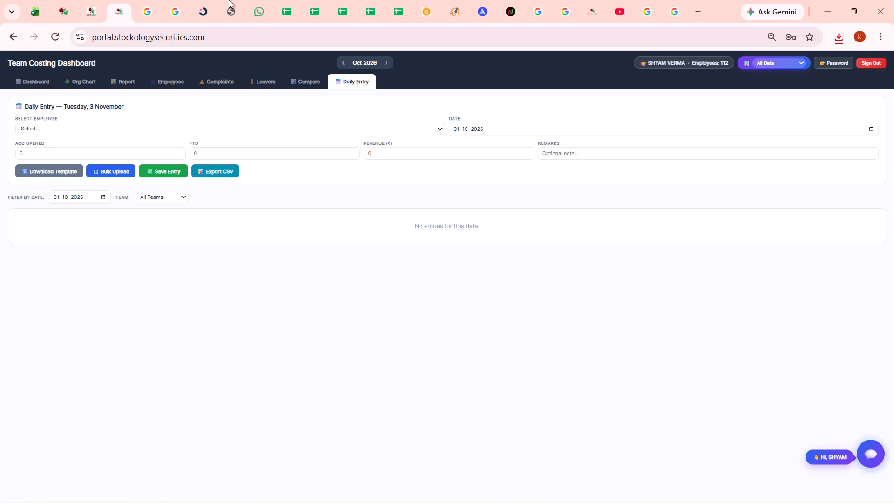
# Switch to the Google Sheets workbook in Chrome and open the Testing Dashboard's Total Accounts pivot table for editing.
pyautogui.click(276, 1)
pyautogui.click(411, 280)
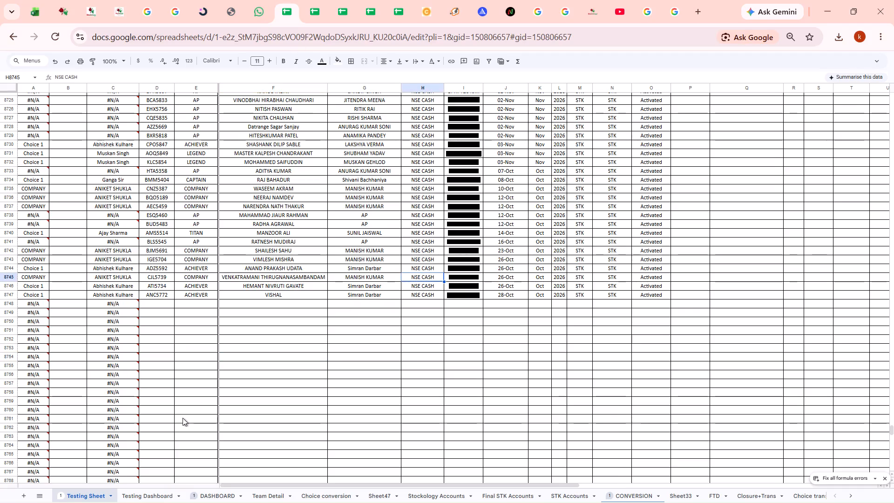
pyautogui.click(164, 493)
pyautogui.click(289, 232)
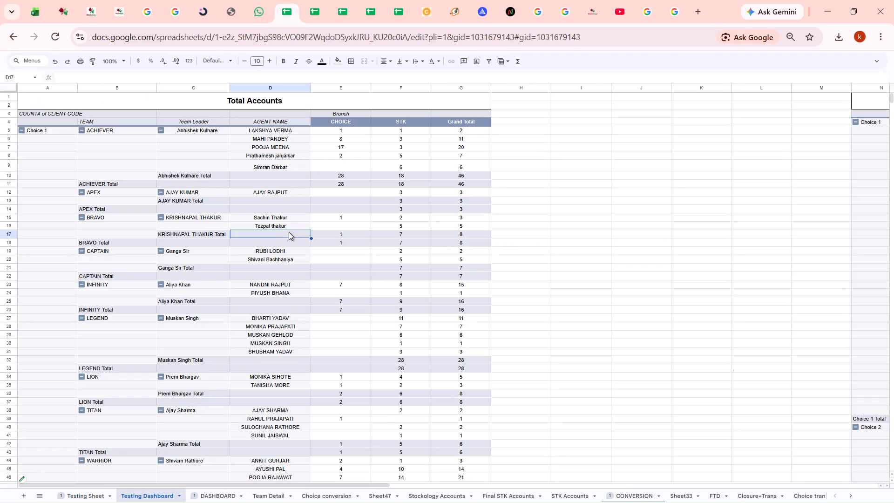
pyautogui.click(264, 302)
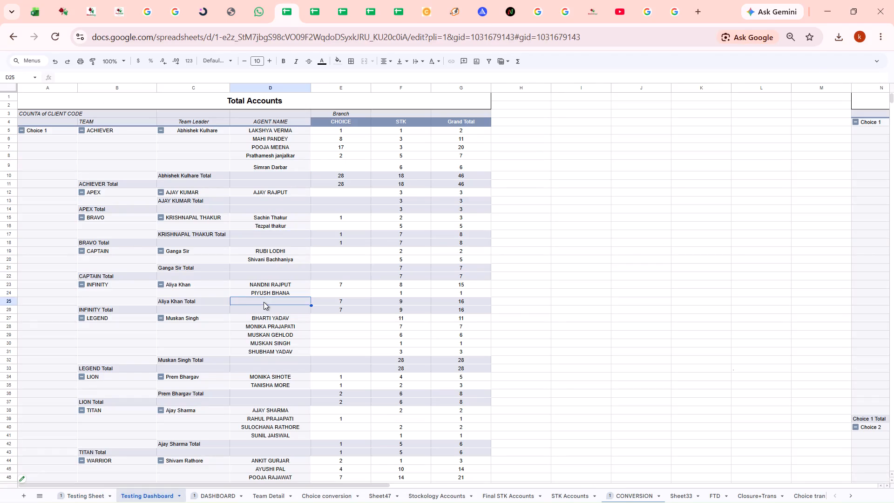
pyautogui.scroll(-2, 264, 302)
pyautogui.click(27, 475)
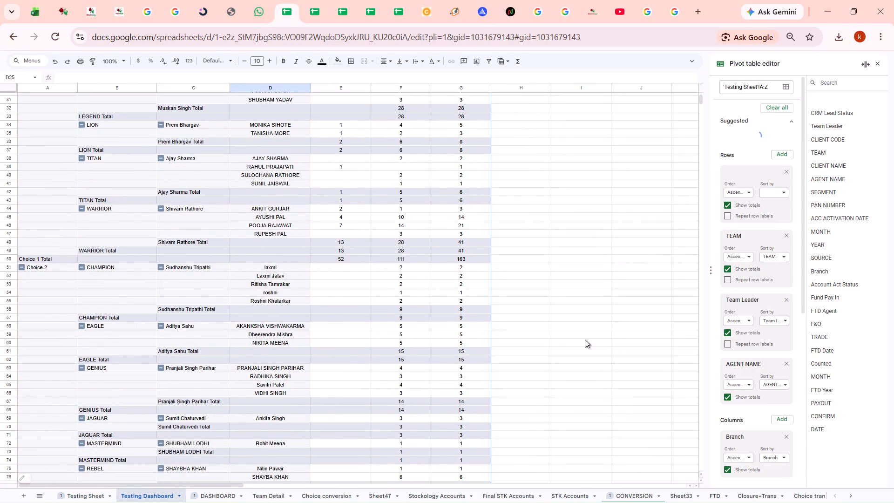
# Set the pivot table's TEAM filter to include every team except AP, and close the pivot table editor.
pyautogui.scroll(-3, 756, 371)
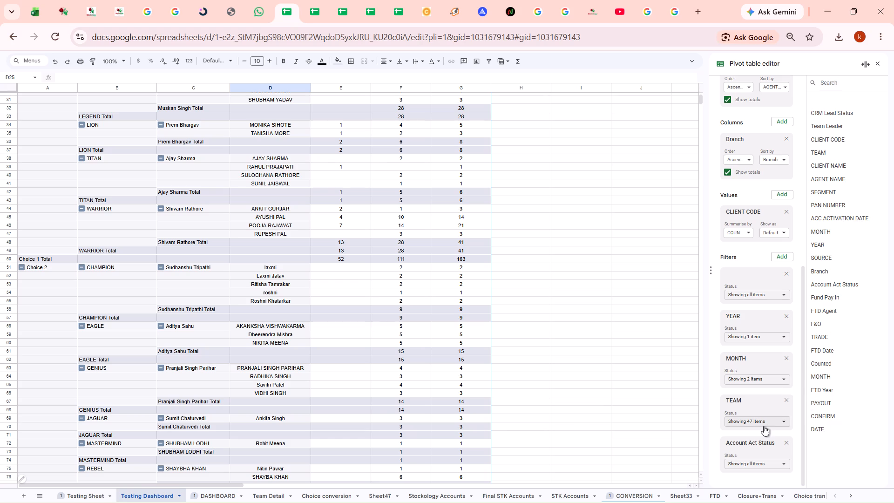
pyautogui.scroll(-1, 764, 426)
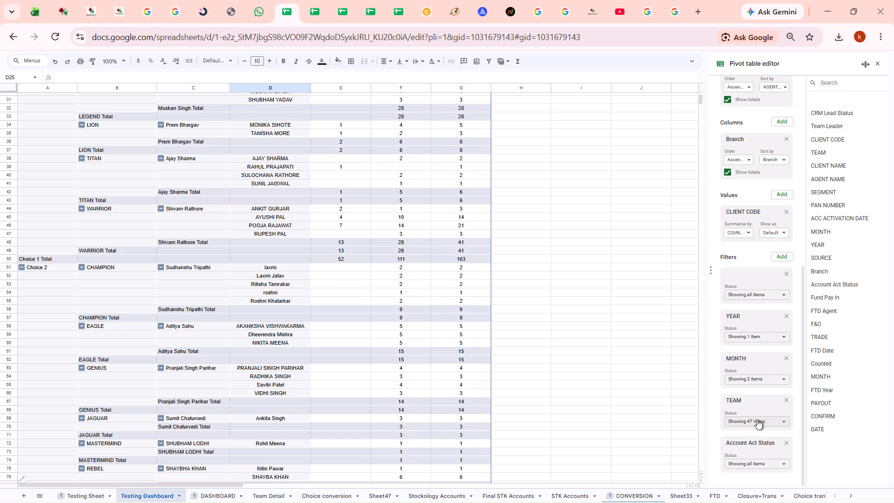
pyautogui.click(757, 419)
pyautogui.click(739, 395)
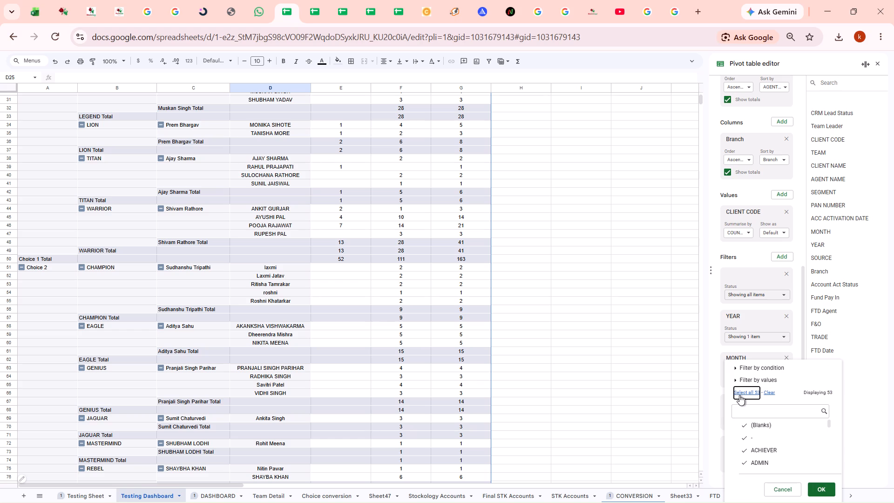
pyautogui.scroll(-2, 761, 435)
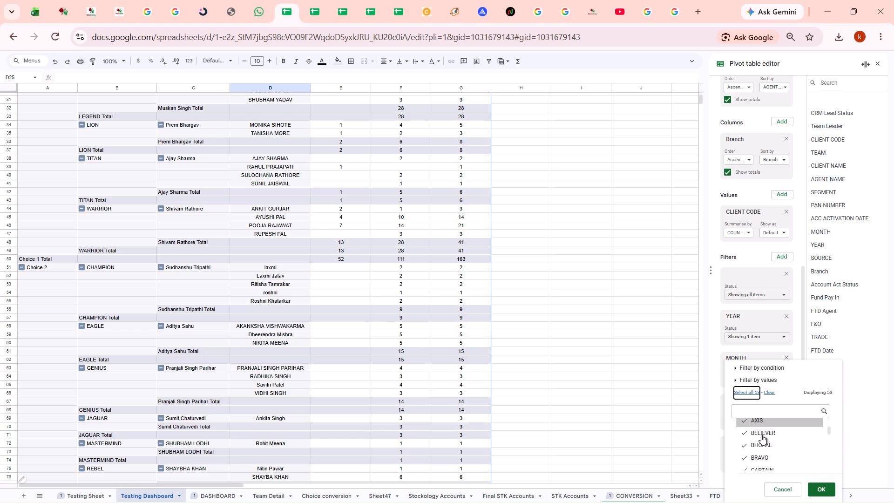
pyautogui.scroll(-4, 761, 435)
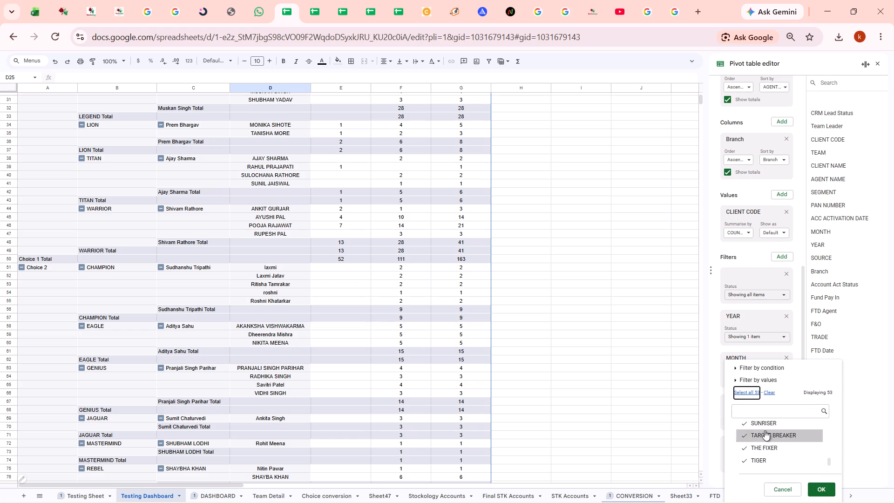
pyautogui.click(767, 415)
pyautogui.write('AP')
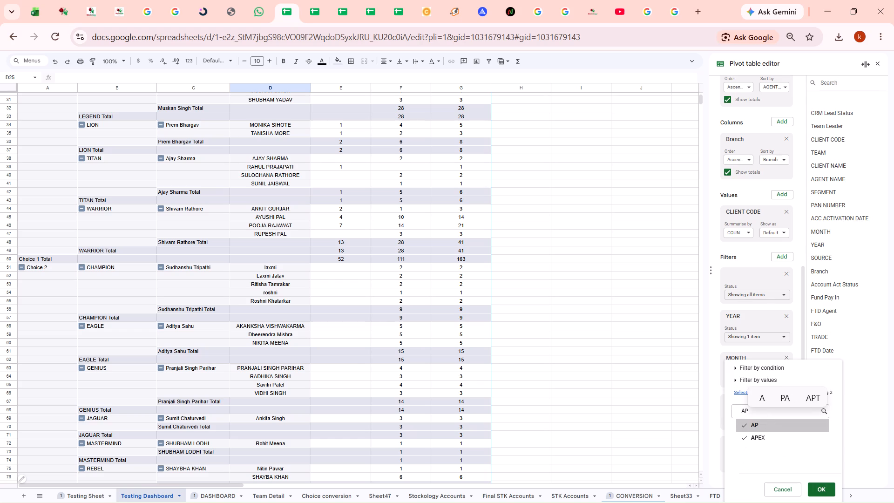
pyautogui.click(765, 421)
pyautogui.click(828, 488)
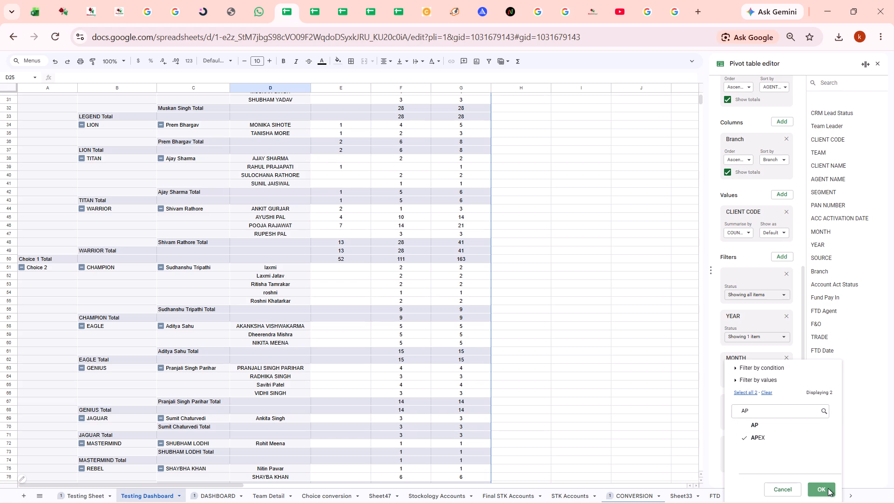
pyautogui.click(581, 319)
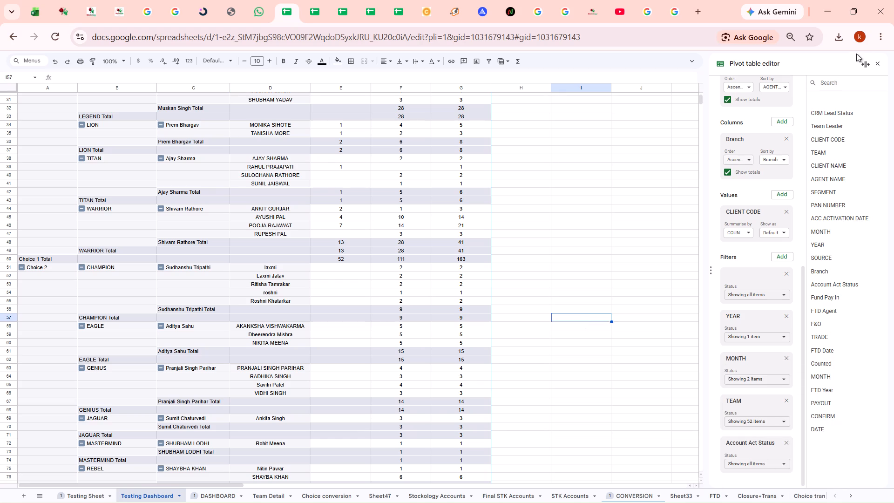
pyautogui.click(878, 63)
# Examine the lower part of the Total Accounts pivot table for teams whose floor and team leader show #N/A.
pyautogui.click(455, 248)
pyautogui.scroll(-4, 455, 248)
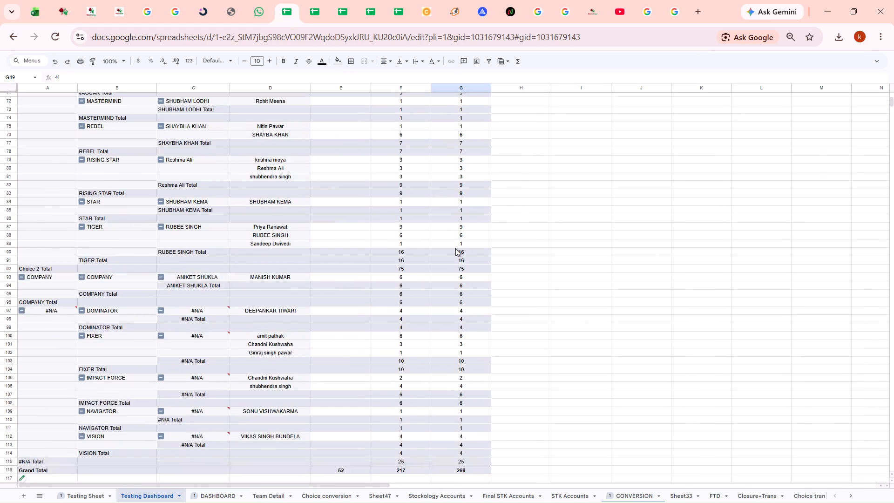
pyautogui.scroll(-2, 455, 248)
pyautogui.click(454, 355)
pyautogui.scroll(1, 454, 355)
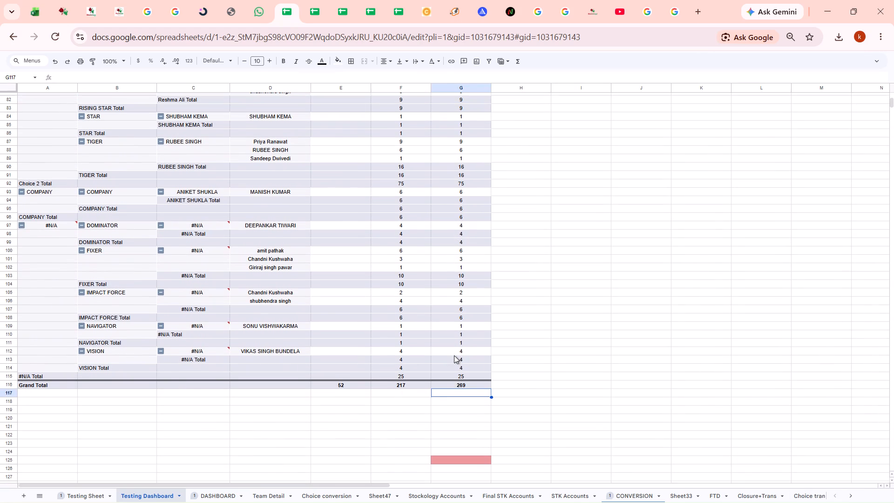
pyautogui.click(237, 306)
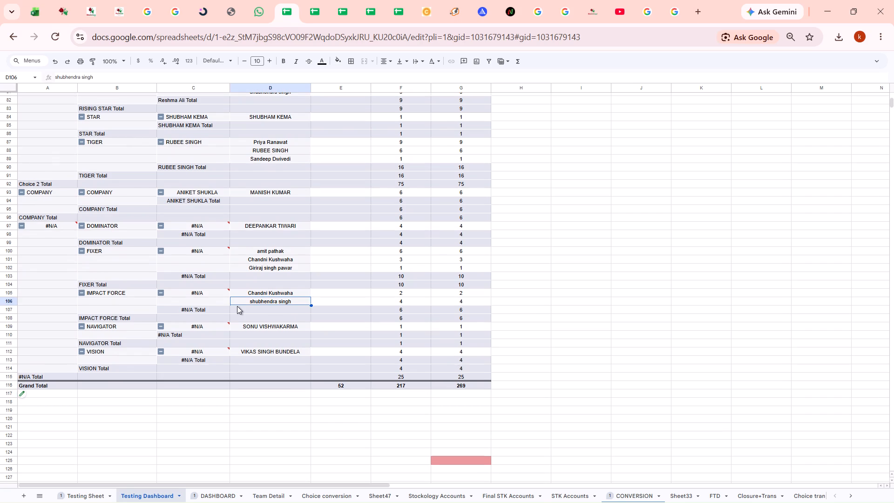
pyautogui.scroll(1, 237, 306)
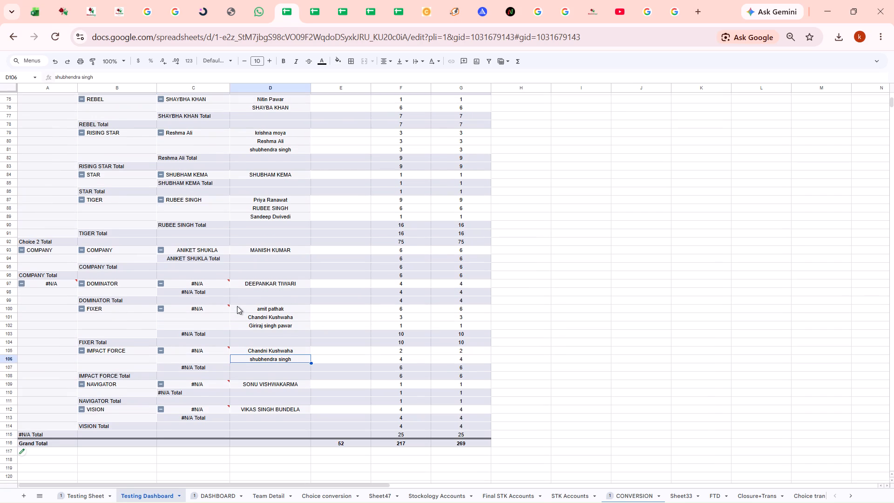
pyautogui.scroll(2, 237, 306)
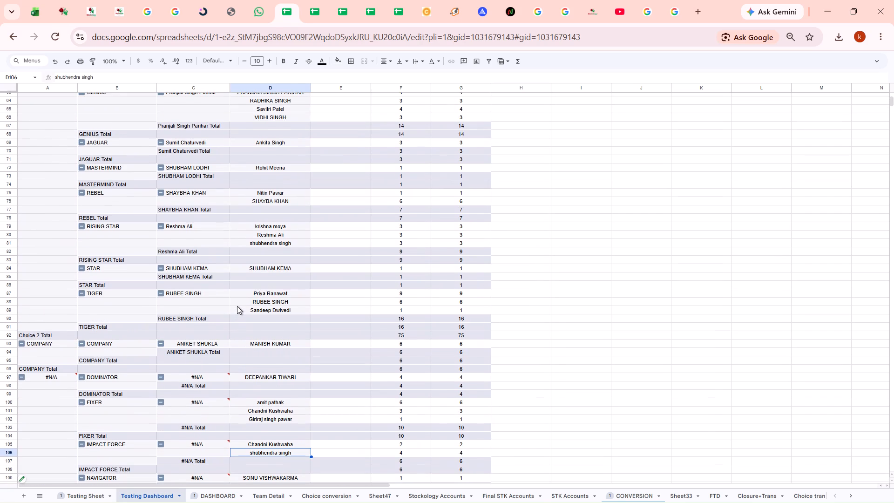
pyautogui.scroll(-2, 237, 306)
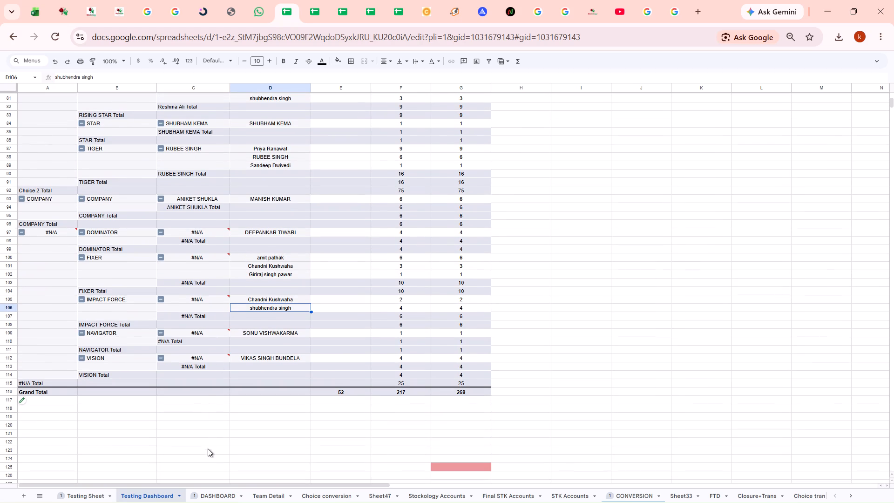
# Move the Team Detail sheet so that it sits directly after Testing Dashboard.
pyautogui.click(266, 492)
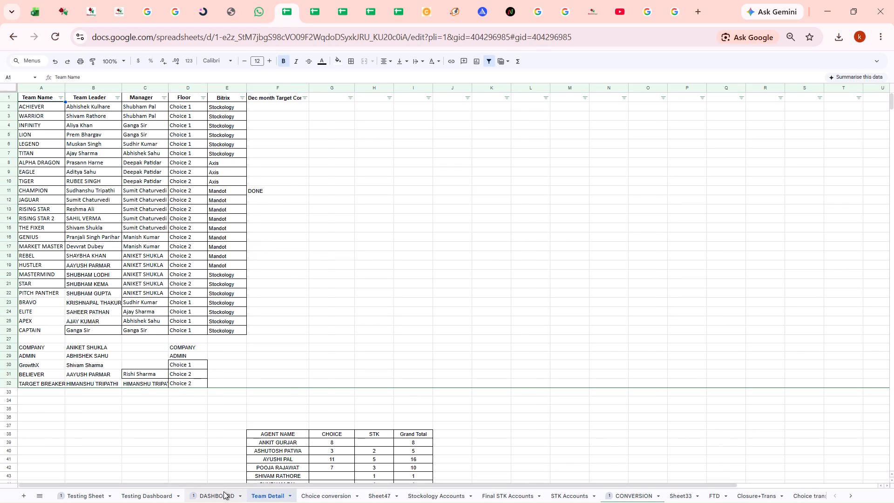
pyautogui.click(223, 491)
pyautogui.moveTo(267, 494); pyautogui.dragTo(217, 497)
# Copy the team names DOMINATOR, FIXER, IMPACT FORCE, NAVIGATOR and VISION from the Testing Dashboard pivot table.
pyautogui.click(159, 494)
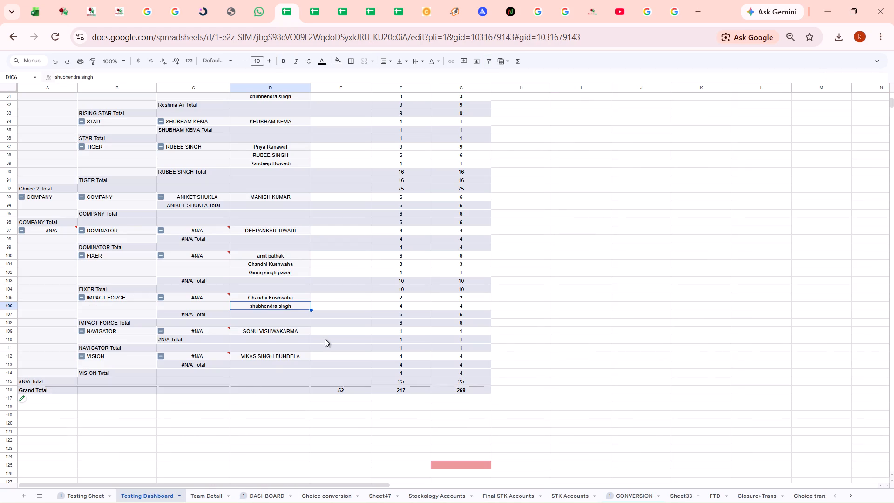
pyautogui.click(116, 230)
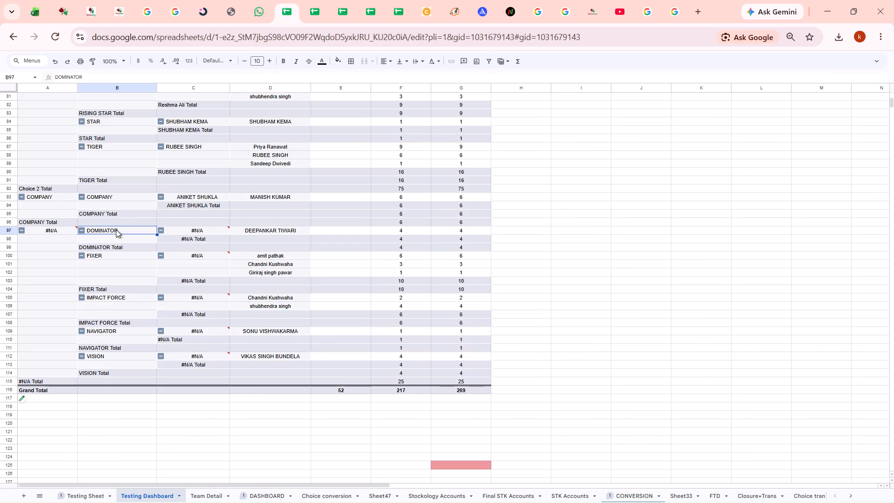
pyautogui.keyDown('ctrl'); pyautogui.click(103, 258); pyautogui.keyUp('ctrl')
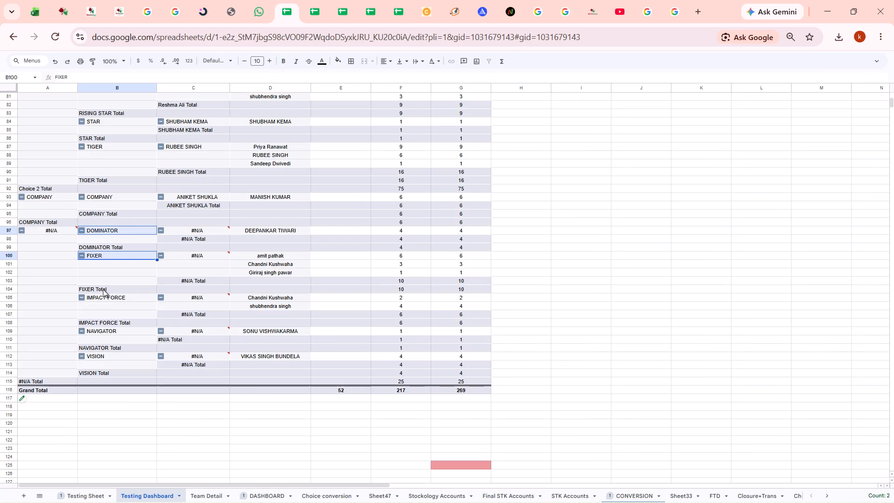
pyautogui.keyDown('ctrl'); pyautogui.click(105, 299); pyautogui.keyUp('ctrl')
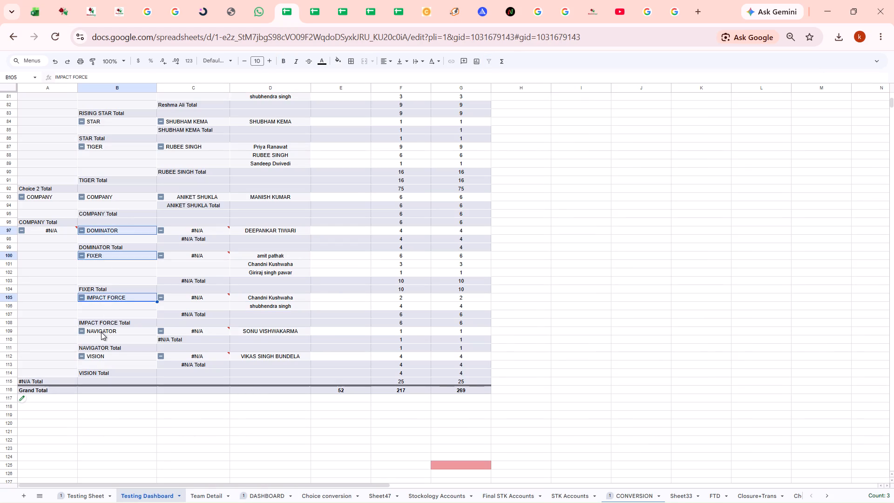
pyautogui.keyDown('ctrl'); pyautogui.click(101, 332); pyautogui.keyUp('ctrl')
pyautogui.keyDown('ctrl'); pyautogui.click(97, 354); pyautogui.keyUp('ctrl')
pyautogui.hotkey('ctrl', 'c')
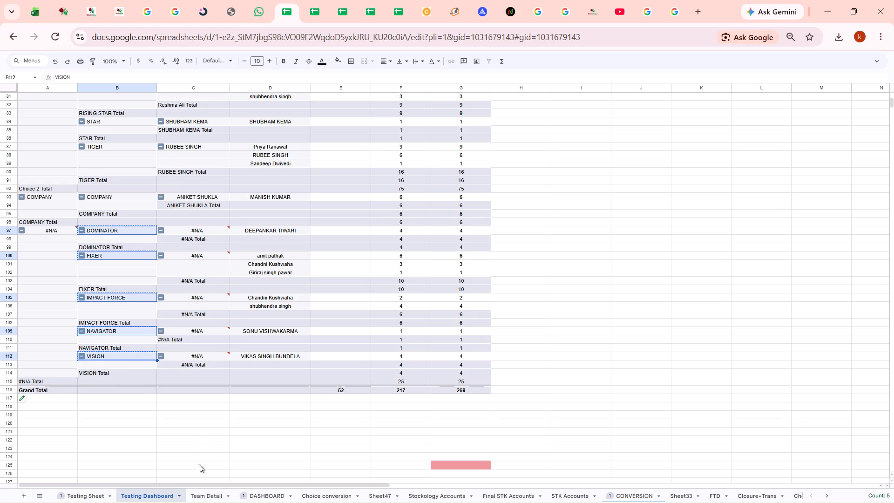
# Insert ten blank rows above the COMPANY row on the Team Detail sheet, in two batches of five.
pyautogui.click(198, 490)
pyautogui.click(181, 394)
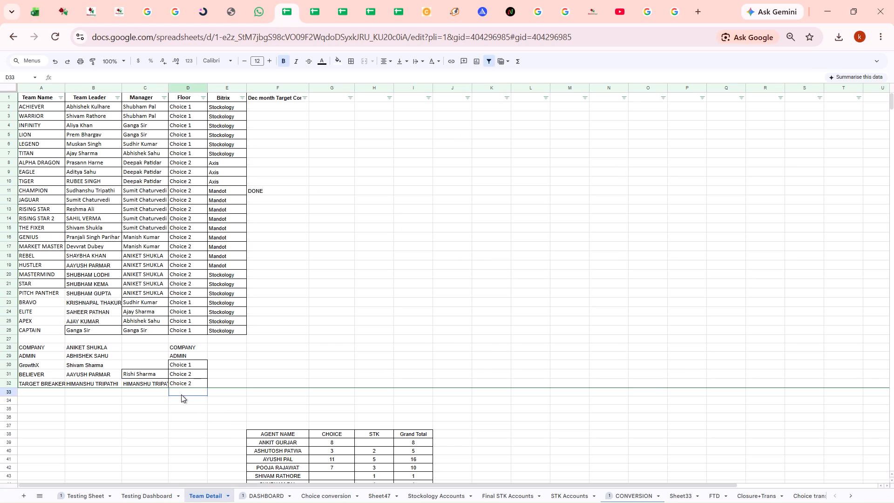
pyautogui.scroll(-1, 148, 405)
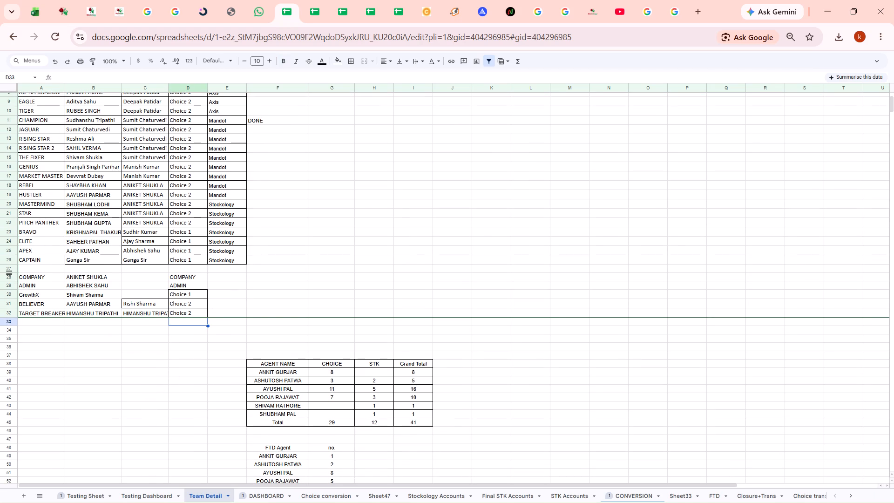
pyautogui.moveTo(11, 274); pyautogui.dragTo(10, 286)
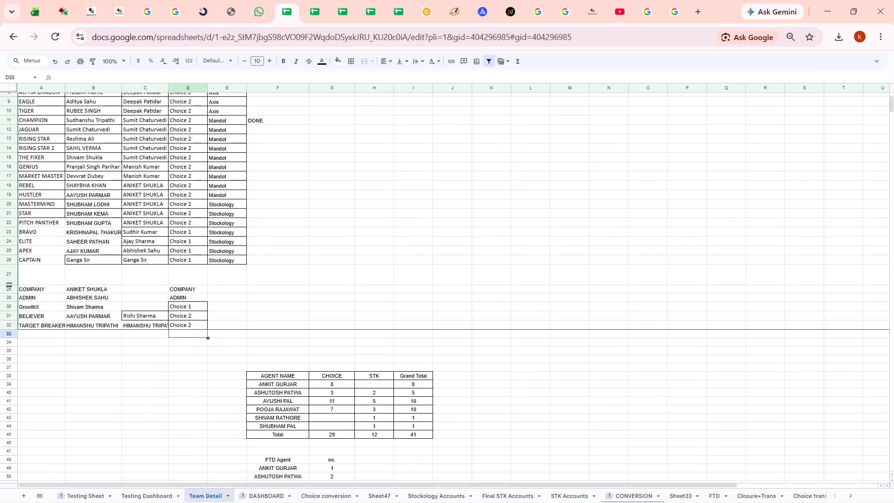
pyautogui.hotkey('ctrl', 'z')
pyautogui.moveTo(11, 277); pyautogui.dragTo(11, 285)
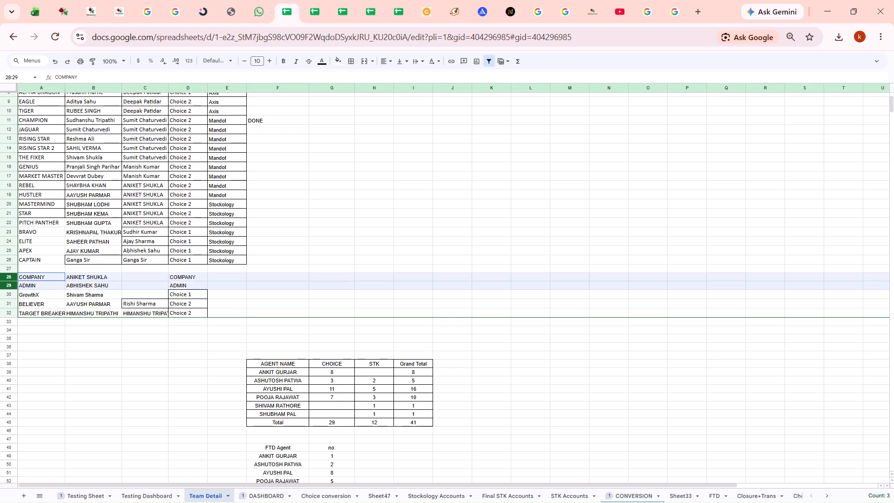
pyautogui.moveTo(11, 285); pyautogui.dragTo(14, 314)
pyautogui.rightClick(42, 297)
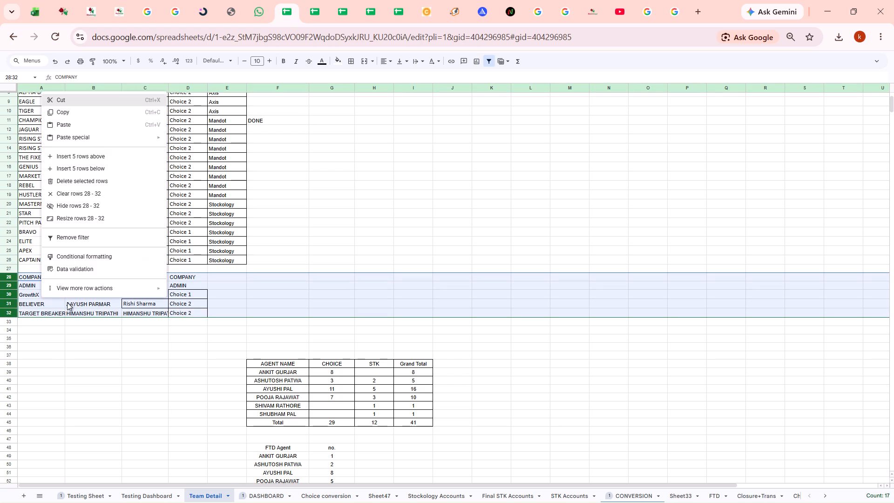
pyautogui.click(78, 154)
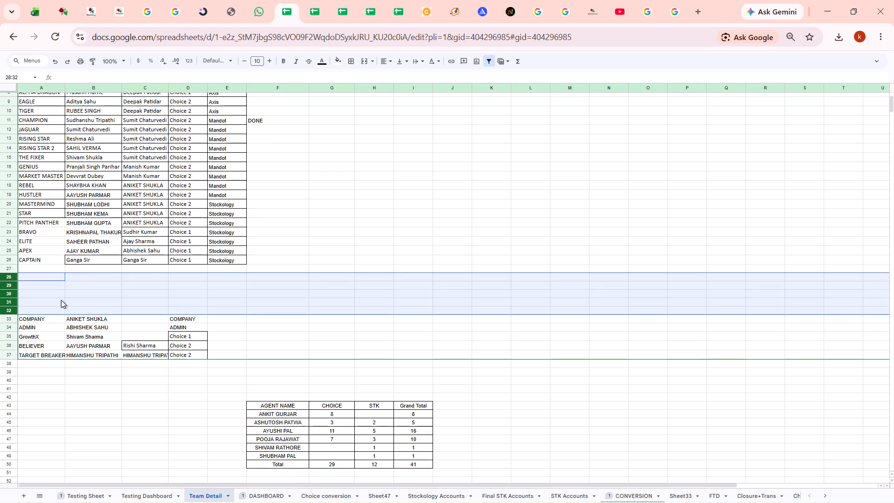
pyautogui.rightClick(65, 297)
pyautogui.click(100, 371)
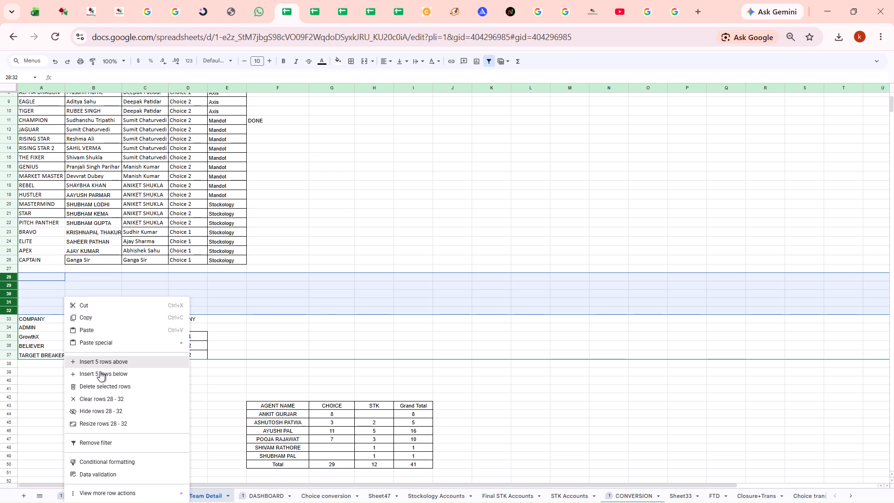
pyautogui.rightClick(110, 334)
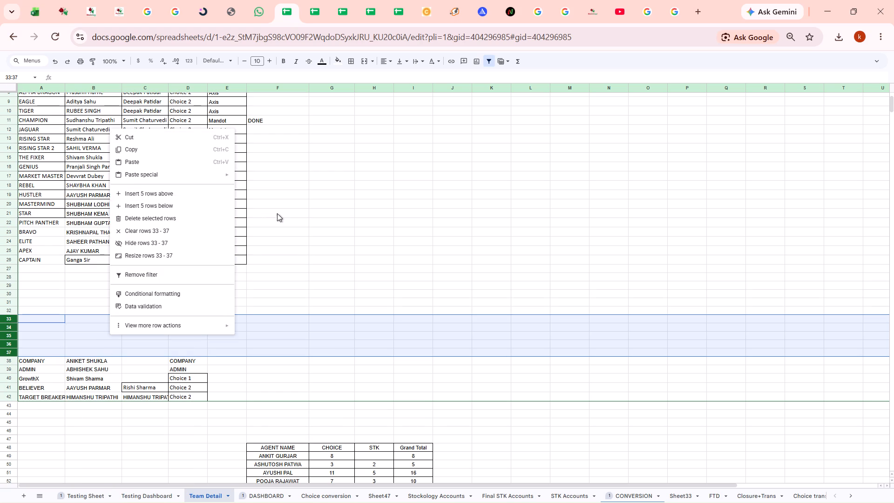
pyautogui.click(277, 213)
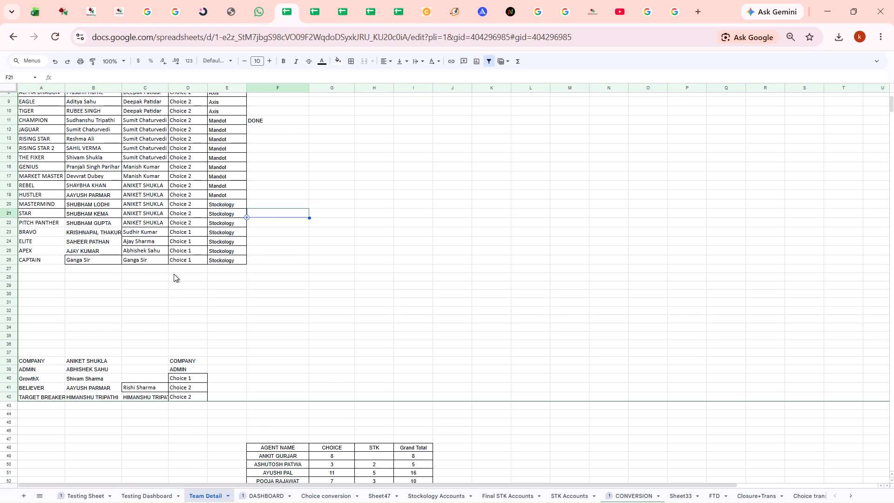
# Paste the copied team names into the Team Name column starting at A27, directly below CAPTAIN.
pyautogui.click(45, 278)
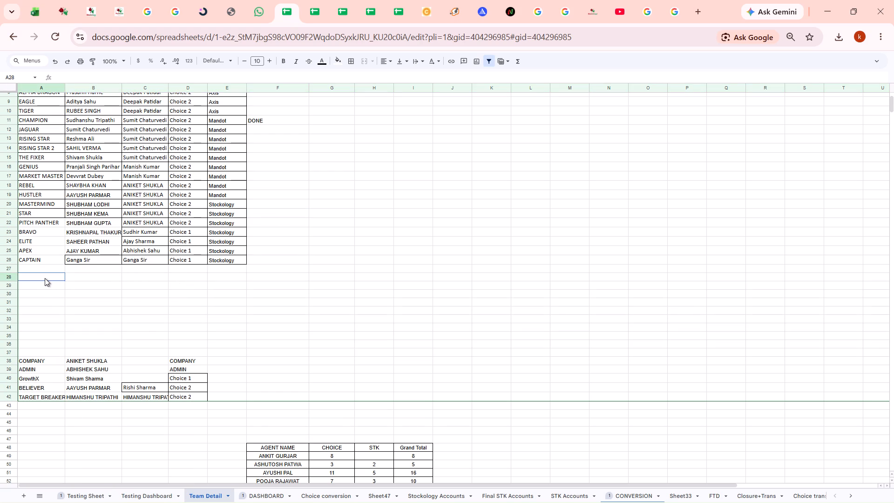
pyautogui.press('Up')
pyautogui.hotkey('ctrl', 'v')
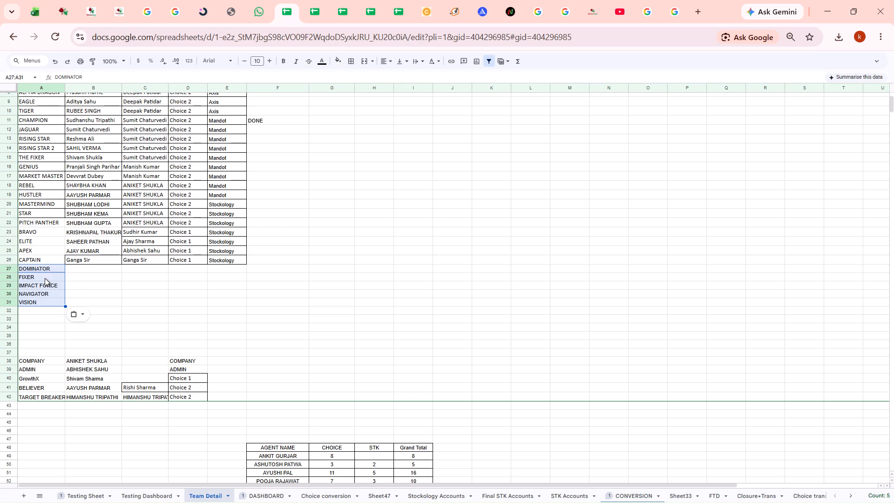
# Enter the name of REBEL's manager as DOMINATOR's team leader in B27, correcting the surname's spelling.
pyautogui.click(103, 281)
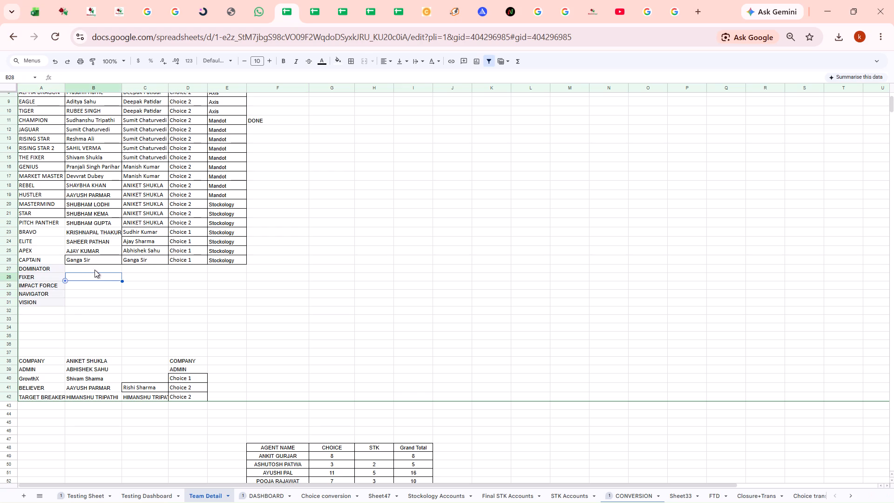
pyautogui.click(97, 270)
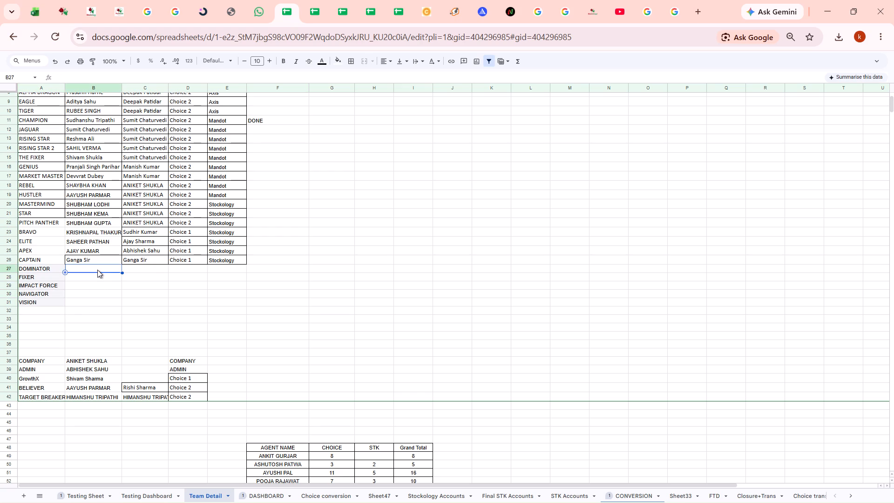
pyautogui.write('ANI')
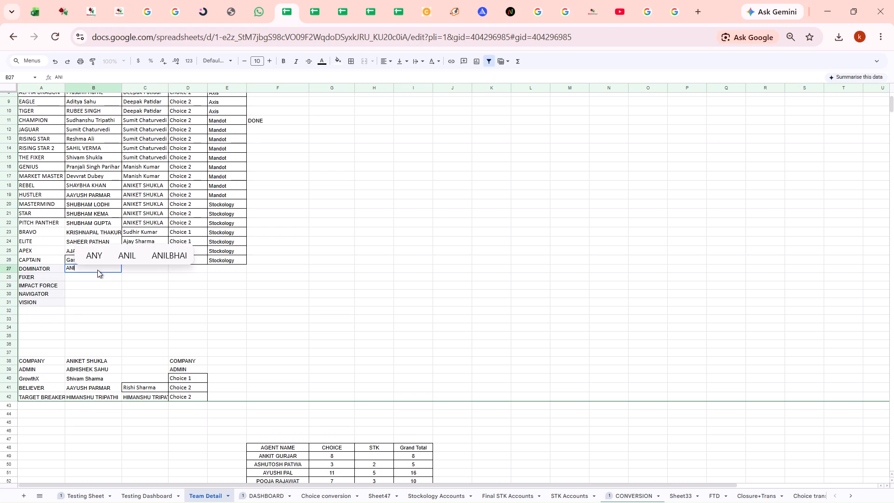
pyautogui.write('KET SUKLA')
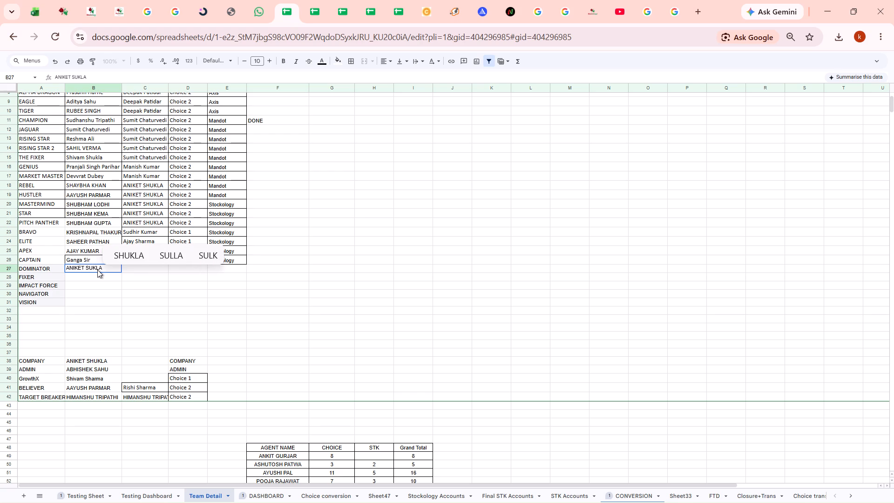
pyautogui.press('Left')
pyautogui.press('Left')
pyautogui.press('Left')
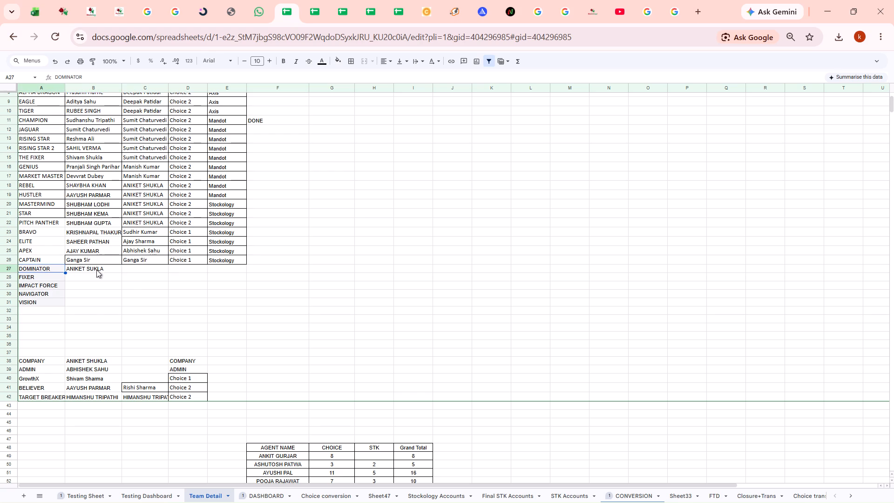
pyautogui.doubleClick(91, 268)
pyautogui.click(90, 267)
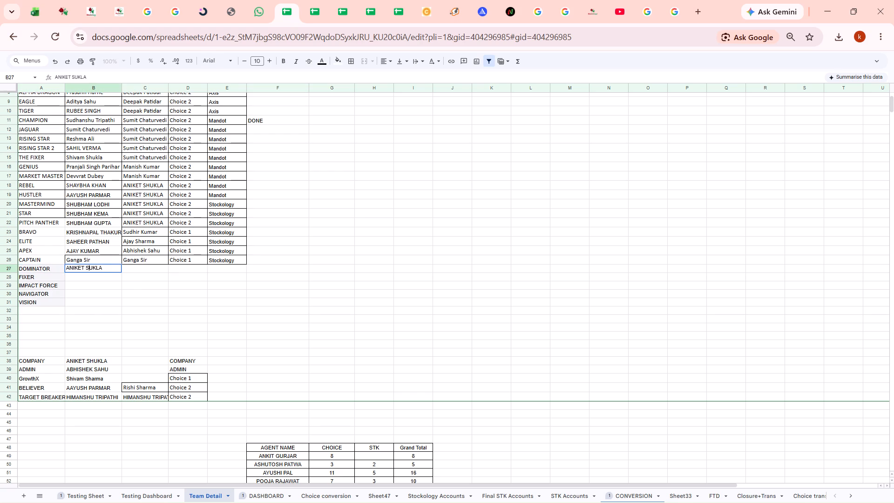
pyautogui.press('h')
pyautogui.press('Return')
pyautogui.press('Up')
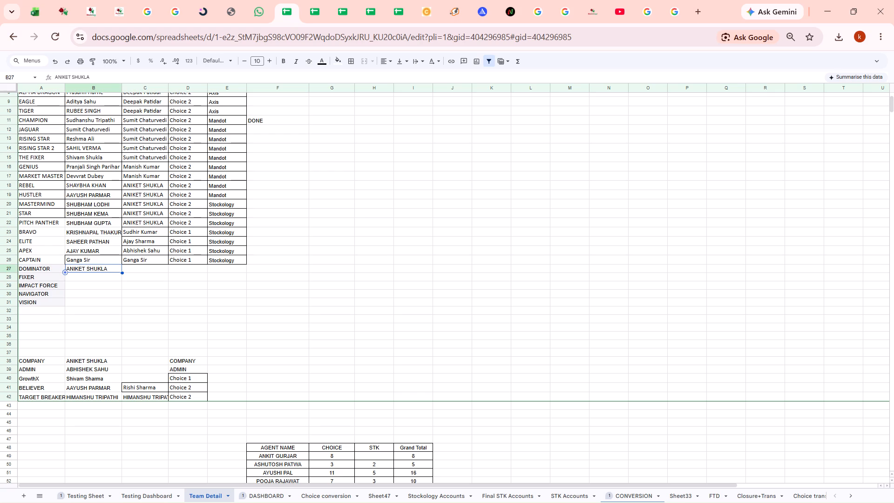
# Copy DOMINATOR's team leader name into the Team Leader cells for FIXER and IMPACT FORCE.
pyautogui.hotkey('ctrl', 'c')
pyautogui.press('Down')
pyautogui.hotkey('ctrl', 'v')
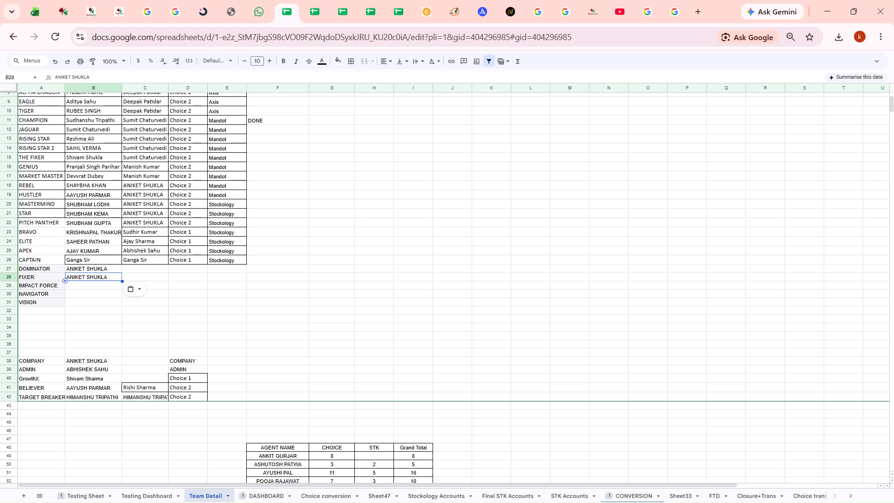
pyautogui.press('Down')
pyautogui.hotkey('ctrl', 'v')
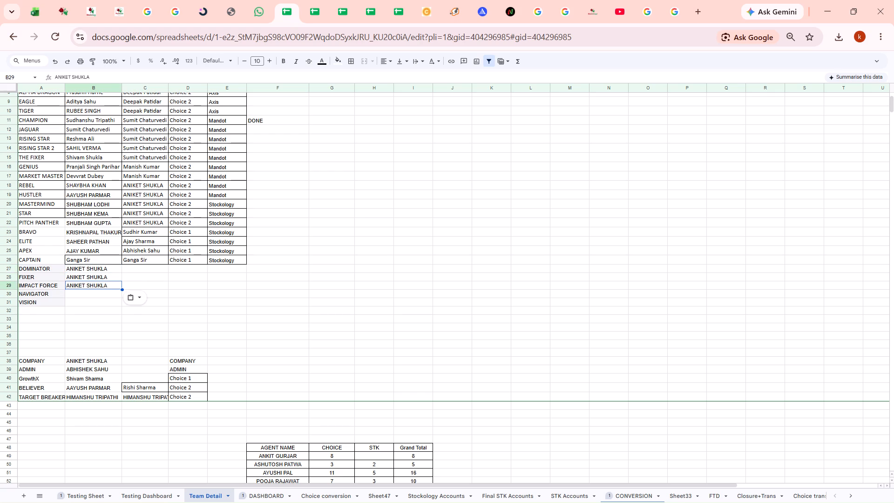
# Enter JAGUAR's team leader as IMPACT FORCE's team leader in B29 and copy that name to FIXER in B28.
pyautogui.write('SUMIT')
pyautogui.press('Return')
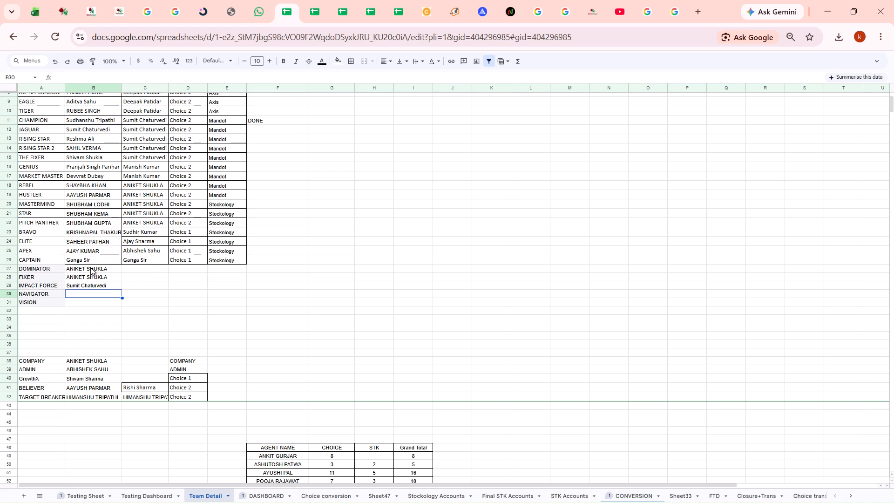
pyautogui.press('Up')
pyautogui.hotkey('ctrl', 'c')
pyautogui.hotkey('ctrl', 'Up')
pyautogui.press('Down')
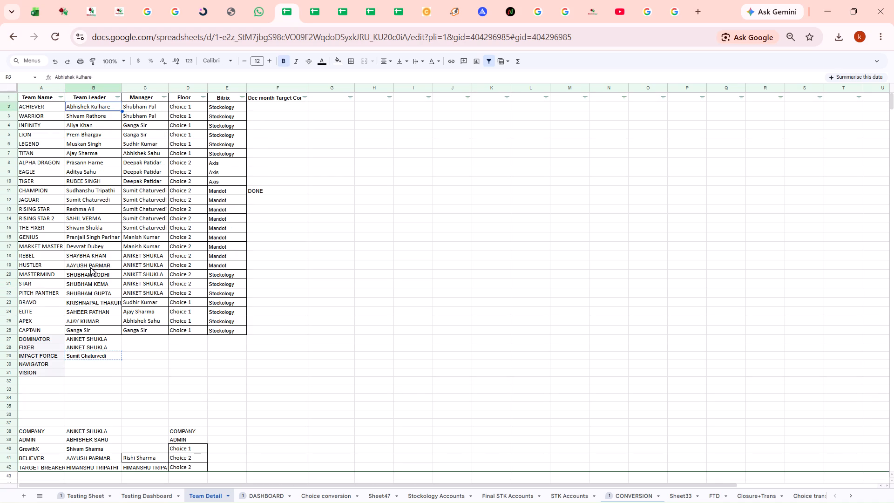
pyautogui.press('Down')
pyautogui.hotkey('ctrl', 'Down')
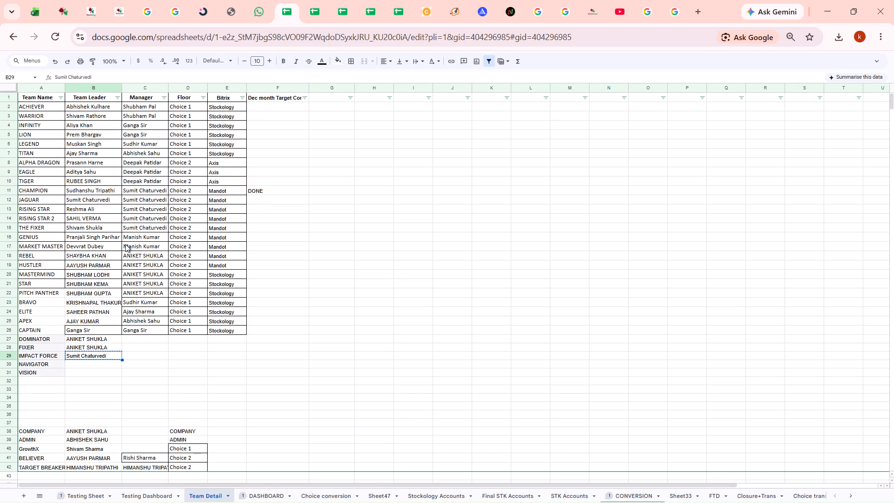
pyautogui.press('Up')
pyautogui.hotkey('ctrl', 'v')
# Fill the Team Leader cells of IMPACT FORCE and NAVIGATOR (B29:B30) with the manager's name copied from the EAGLE row.
pyautogui.click(84, 363)
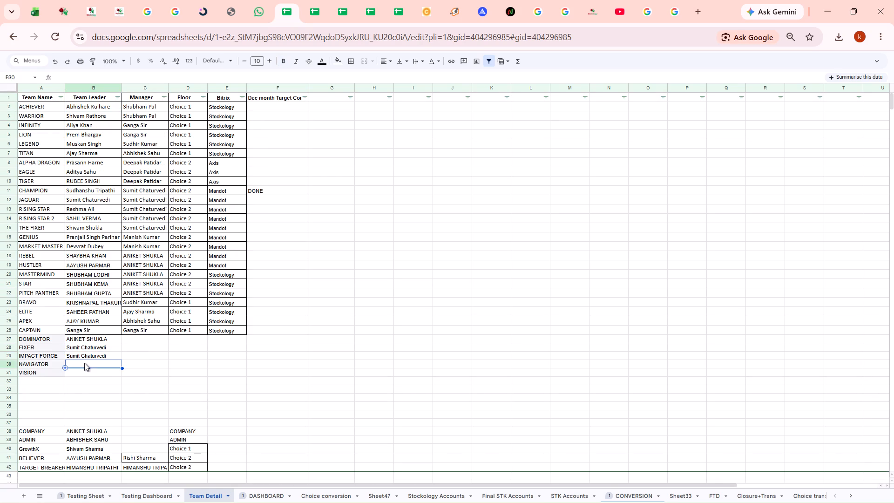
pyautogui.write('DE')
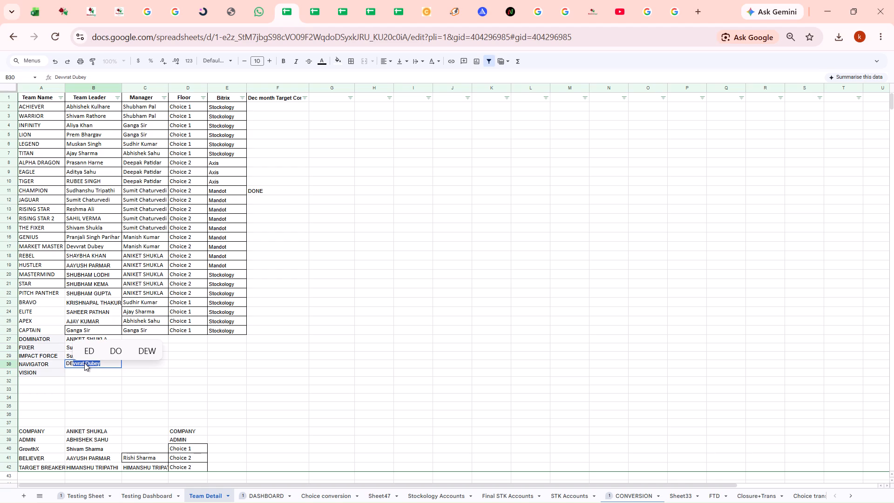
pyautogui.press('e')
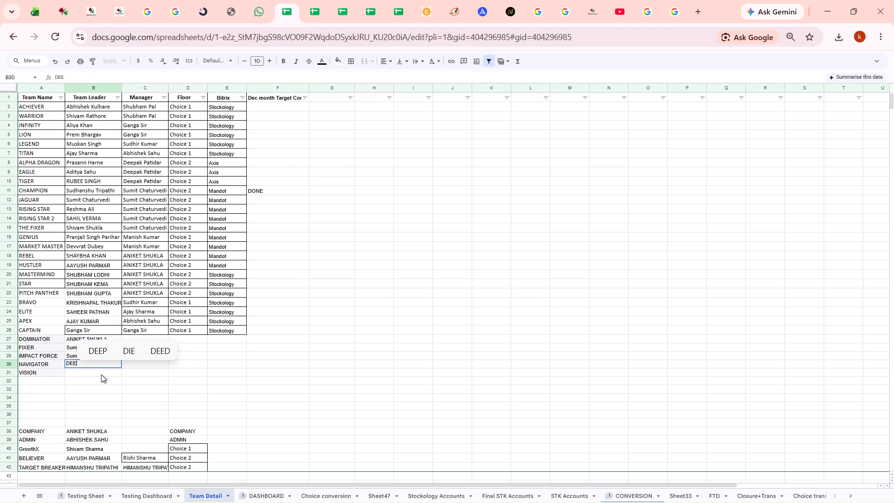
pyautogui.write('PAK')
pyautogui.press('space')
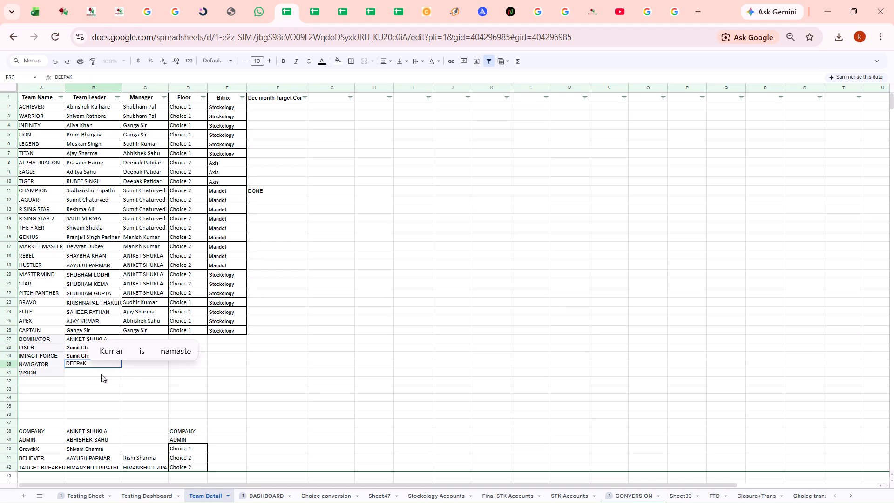
pyautogui.click(151, 168)
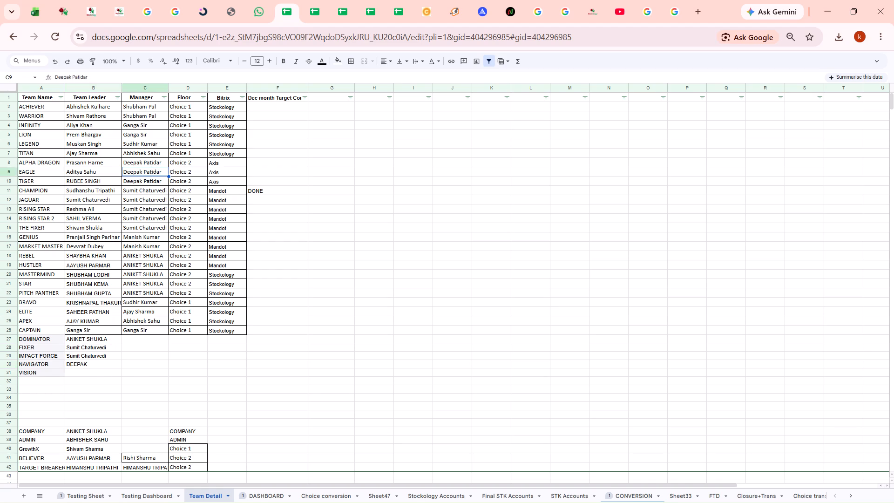
pyautogui.hotkey('ctrl', 'c')
pyautogui.moveTo(89, 356); pyautogui.dragTo(86, 372)
pyautogui.hotkey('ctrl', 'v')
# Enter the name of ACHIEVER's team leader as VISION's team leader in B31.
pyautogui.click(84, 375)
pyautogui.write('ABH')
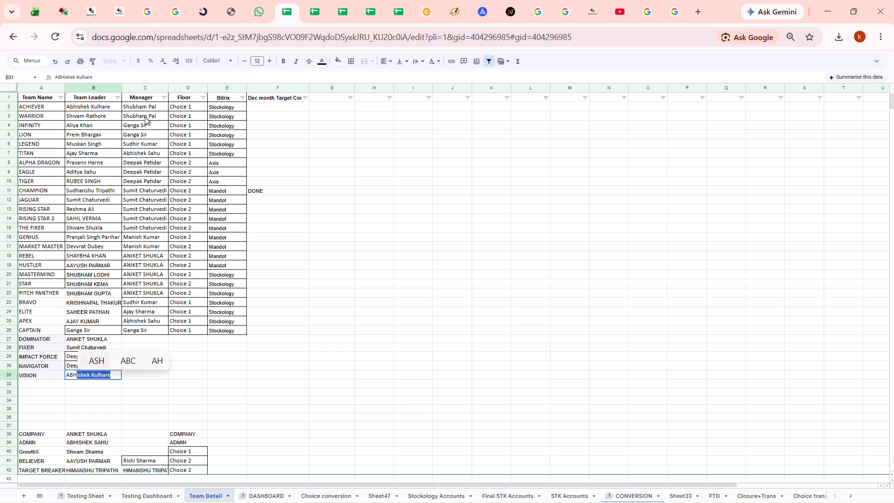
pyautogui.click(126, 283)
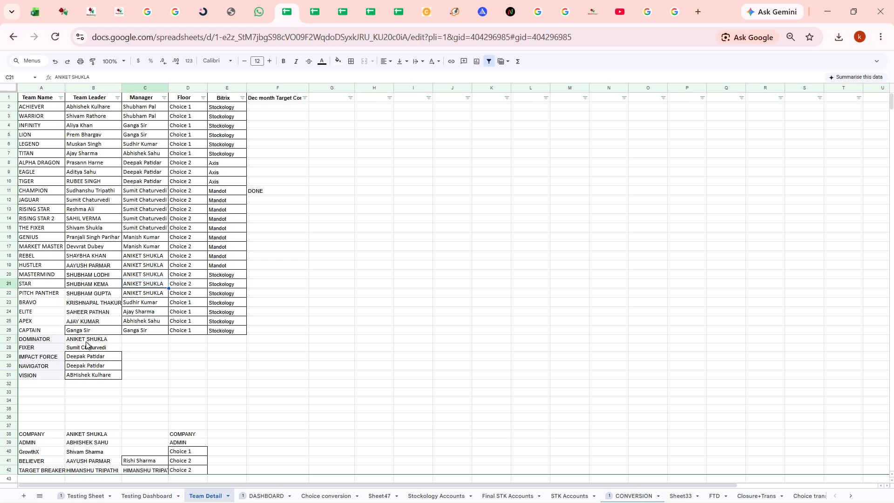
# Switch to the Team Costing Dashboard portal, placing the spreadsheet's tab beside it, and filter the Employees list to team DOMINATOR.
pyautogui.click(86, 341)
pyautogui.click(45, 342)
pyautogui.hotkey('ctrl', 'c')
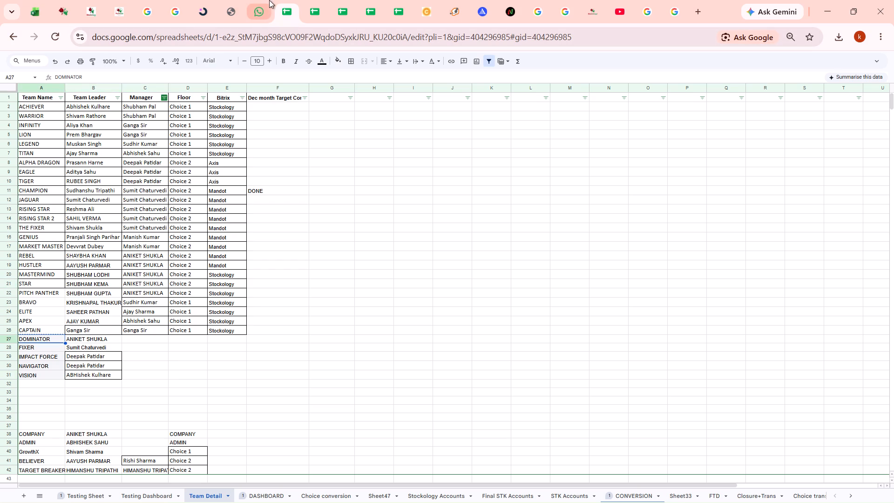
pyautogui.moveTo(281, 1); pyautogui.dragTo(138, 0)
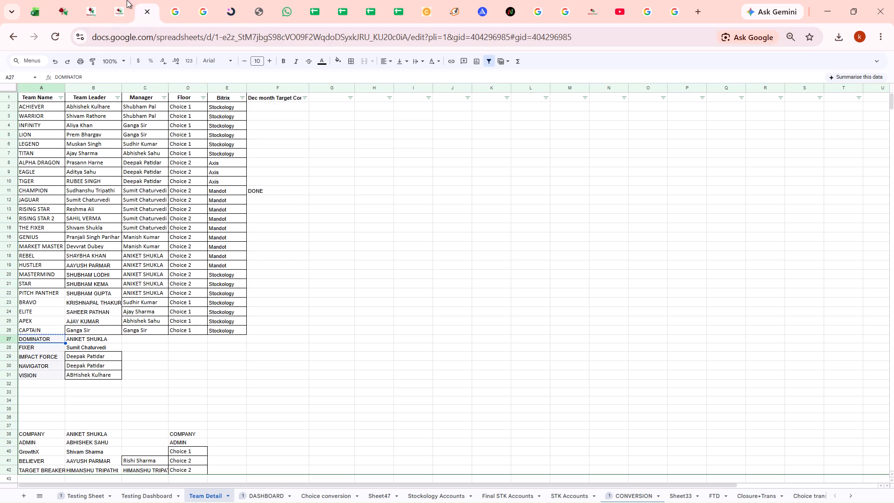
pyautogui.click(121, 0)
pyautogui.click(174, 74)
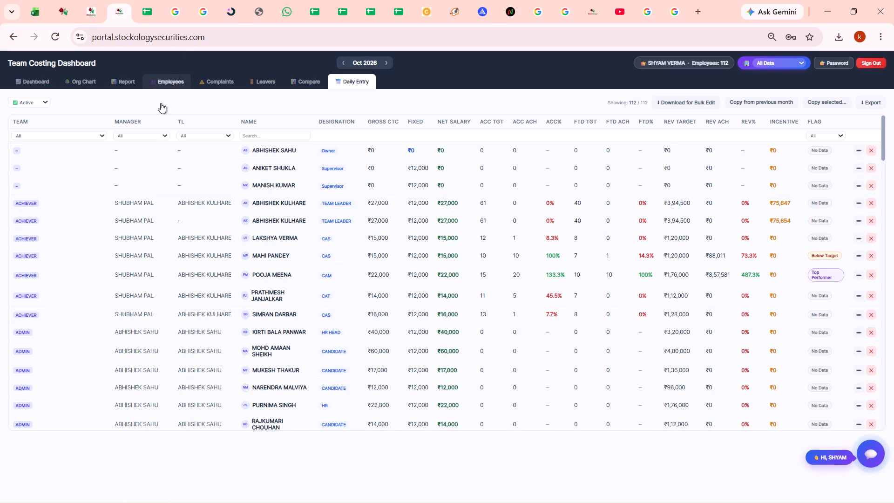
pyautogui.click(189, 137)
pyautogui.click(79, 134)
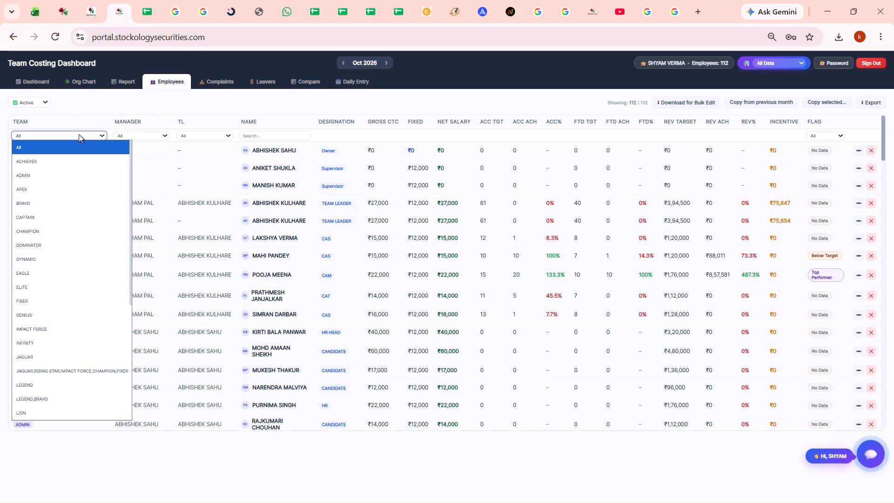
pyautogui.hotkey('ctrl', 'v')
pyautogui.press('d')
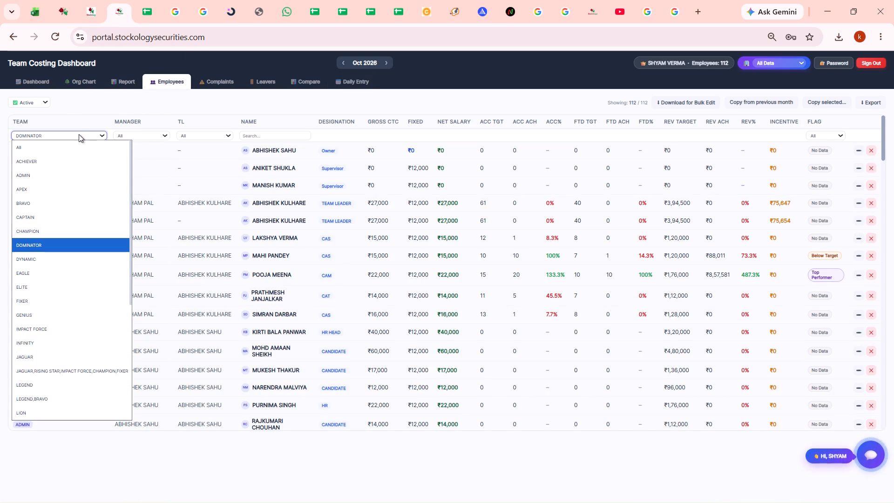
pyautogui.press('Return')
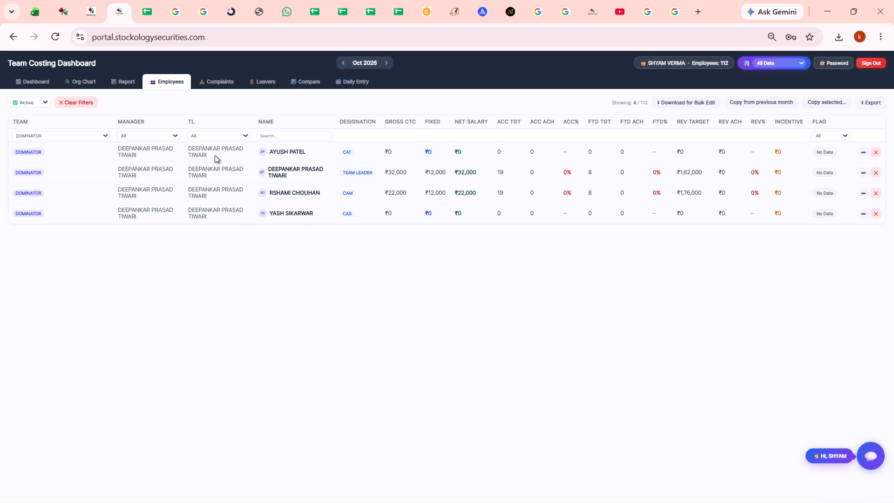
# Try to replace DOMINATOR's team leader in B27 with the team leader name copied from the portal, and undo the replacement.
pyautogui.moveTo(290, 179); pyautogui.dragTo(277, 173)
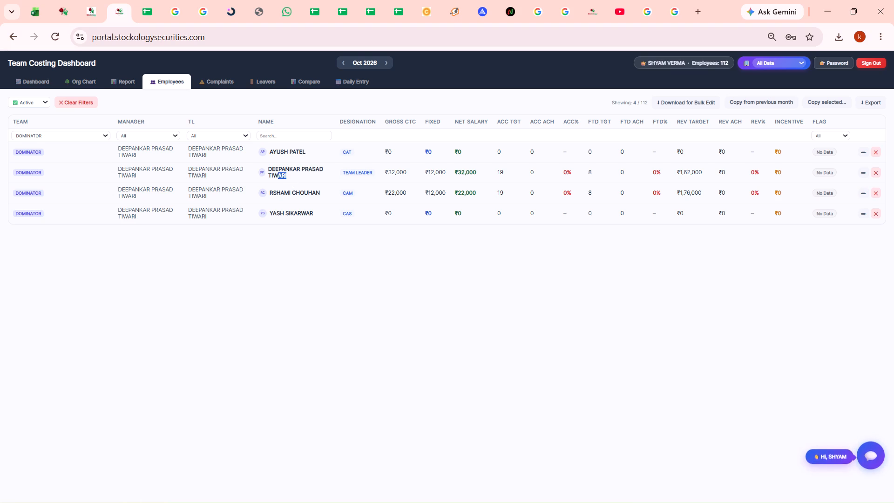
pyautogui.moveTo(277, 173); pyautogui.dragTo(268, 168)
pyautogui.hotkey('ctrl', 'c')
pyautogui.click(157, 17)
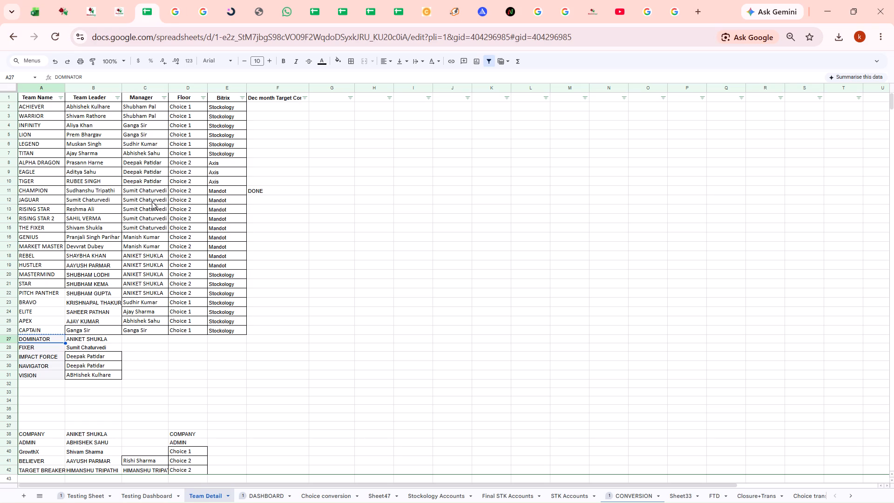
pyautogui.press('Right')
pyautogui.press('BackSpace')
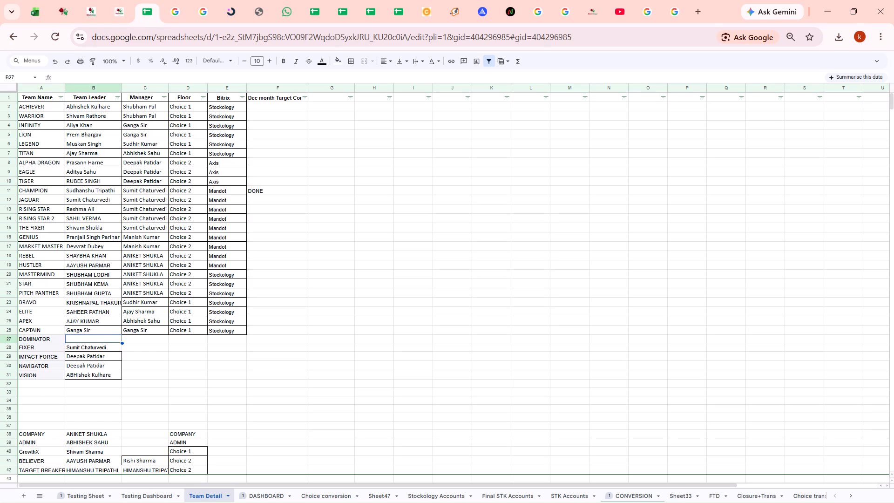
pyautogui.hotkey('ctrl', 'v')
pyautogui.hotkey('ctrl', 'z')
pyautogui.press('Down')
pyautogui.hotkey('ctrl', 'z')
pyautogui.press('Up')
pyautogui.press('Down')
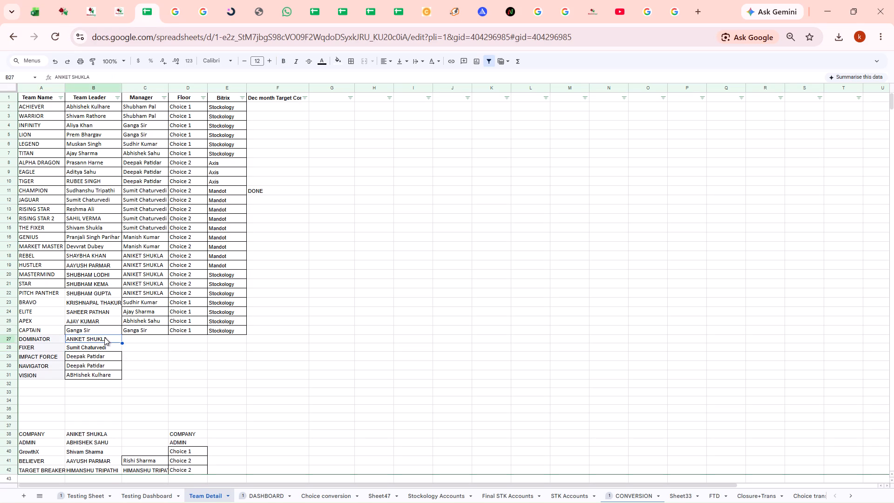
# Copy the five team leader names in B27:B31 into the Manager column at C27:C31.
pyautogui.hotkey('ctrl', 'shift', 'Down')
pyautogui.hotkey('ctrl', 'c')
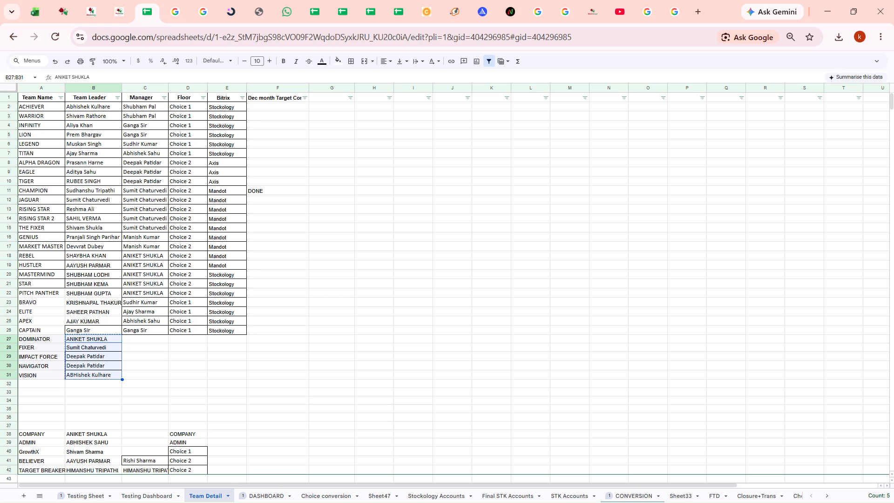
pyautogui.click(123, 339)
pyautogui.click(133, 339)
pyautogui.hotkey('ctrl', 'v')
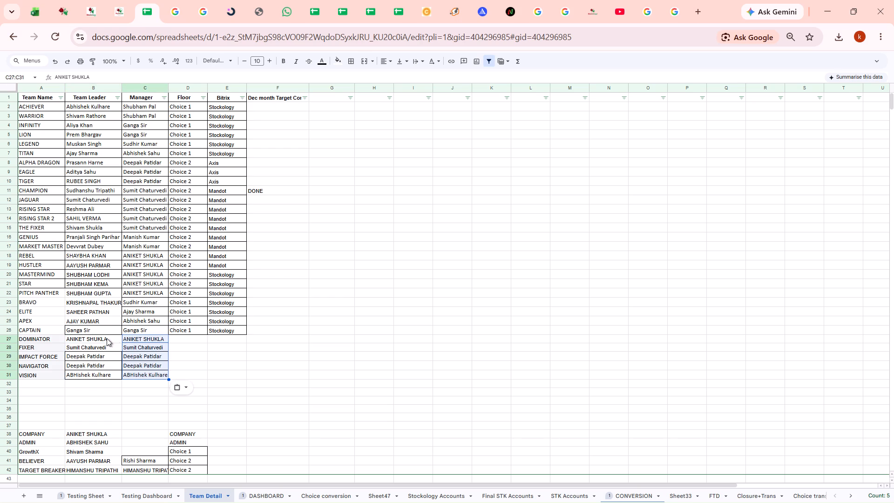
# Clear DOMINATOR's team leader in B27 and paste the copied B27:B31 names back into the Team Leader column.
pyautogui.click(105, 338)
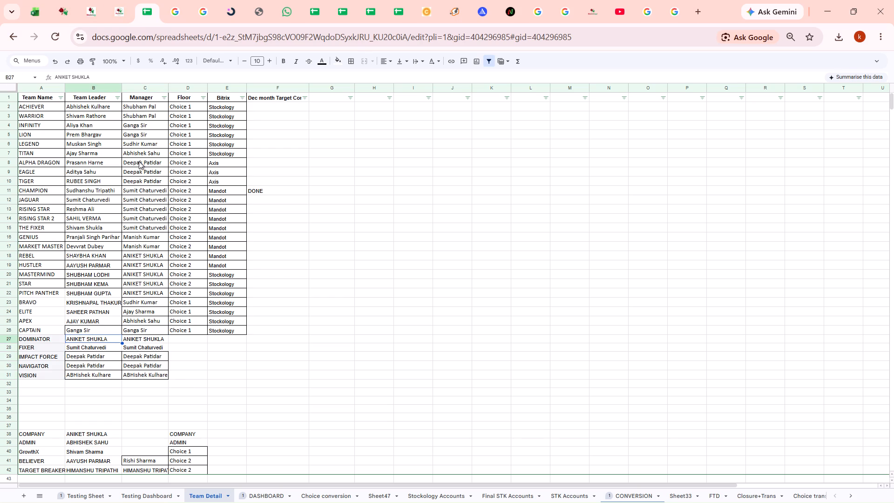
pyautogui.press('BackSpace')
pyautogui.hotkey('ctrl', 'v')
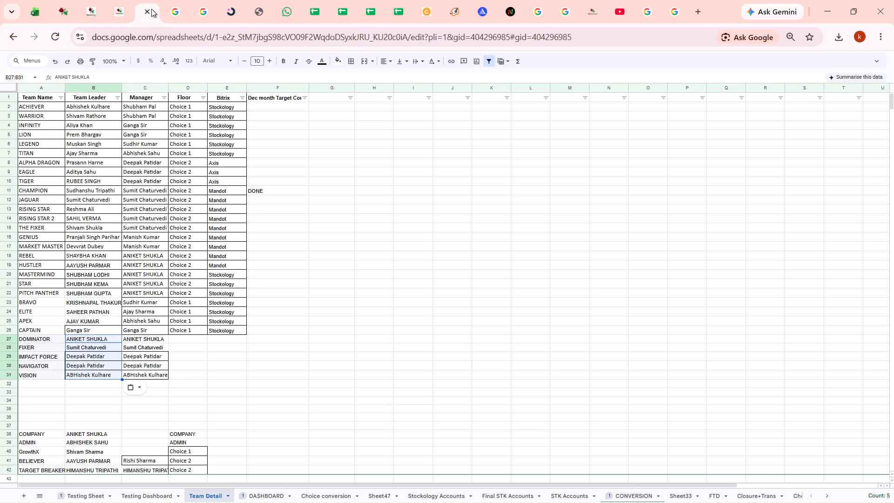
# Copy the DOMINATOR team leader's name from the portal's Employees list and replace the Team Leader entry in B27 with it.
pyautogui.click(129, 0)
pyautogui.hotkey('ctrl', 'c')
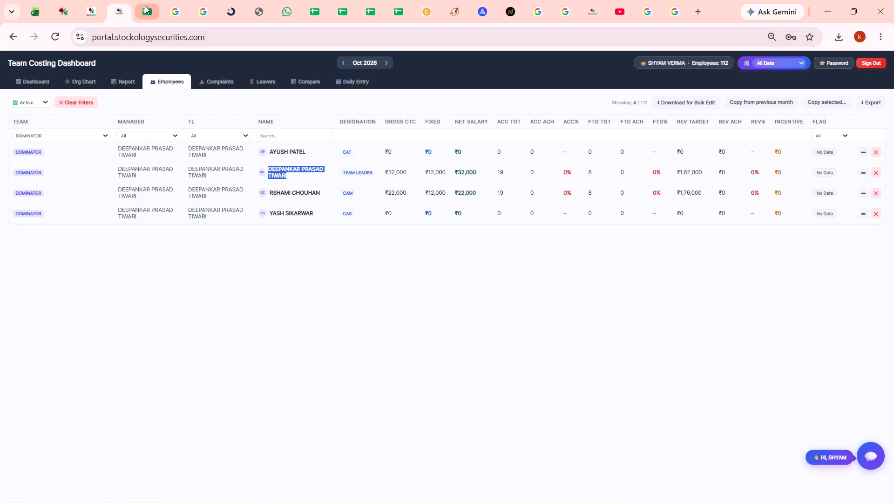
pyautogui.click(145, 6)
pyautogui.tripleClick(104, 338)
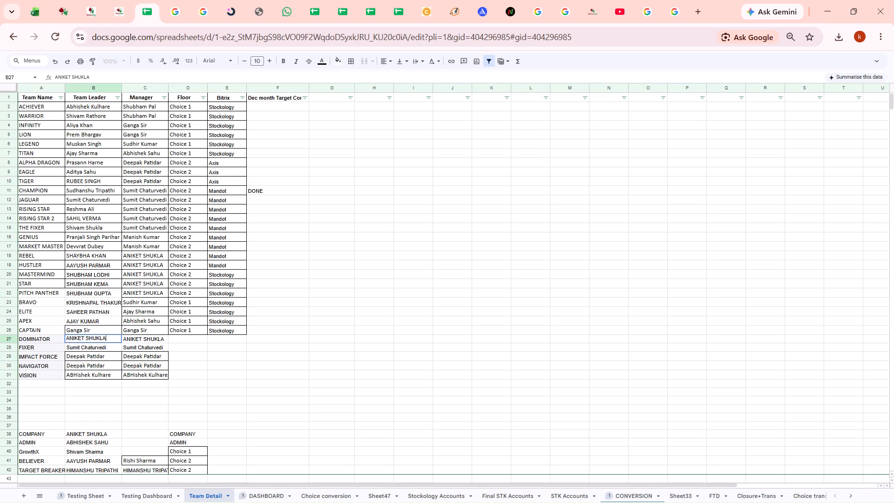
pyautogui.keyDown('ctrl'); pyautogui.click(104, 338); pyautogui.keyUp('ctrl')
pyautogui.hotkey('ctrl', 'v')
pyautogui.press('Return')
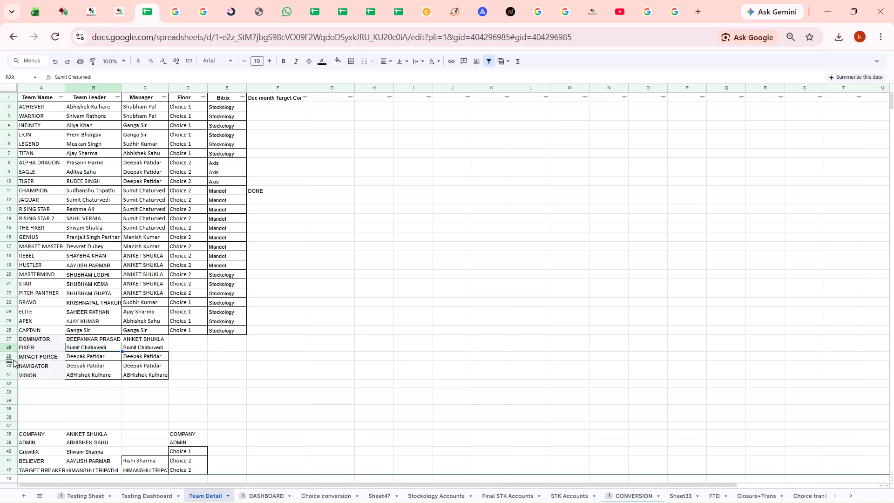
# Copy the FIXER team name from A28 and filter the portal's Employees list to team FIXER.
pyautogui.click(32, 349)
pyautogui.hotkey('ctrl', 'c')
pyautogui.click(121, 0)
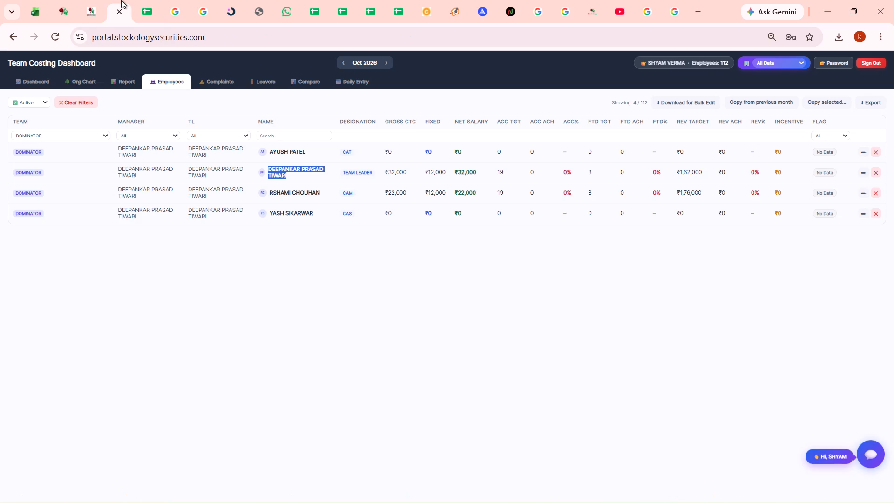
pyautogui.click(54, 132)
pyautogui.hotkey('ctrl', 'v')
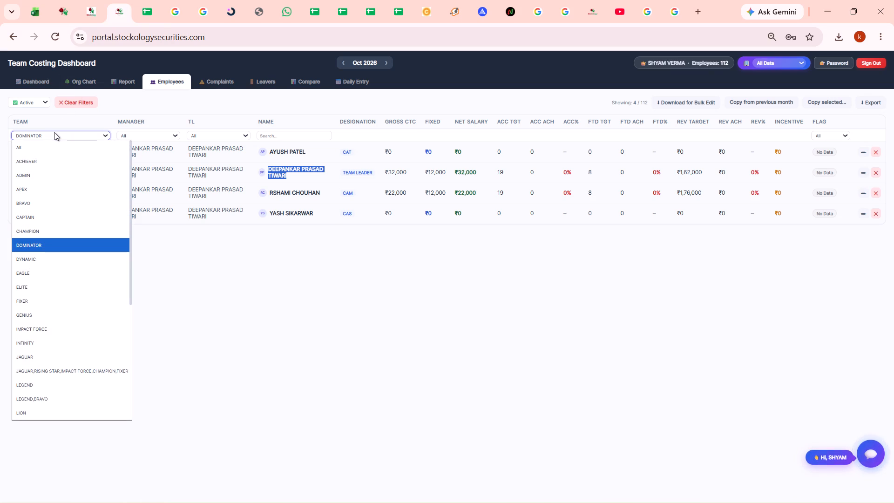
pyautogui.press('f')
pyautogui.press('Return')
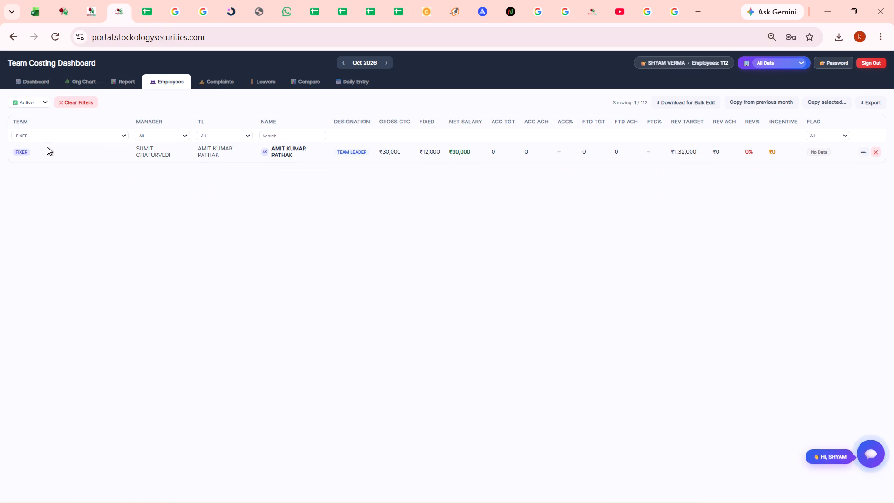
# Copy the FIXER team leader's name from the portal and replace the Team Leader entry in B28 with it.
pyautogui.moveTo(270, 145); pyautogui.dragTo(299, 156)
pyautogui.hotkey('ctrl', 'c')
pyautogui.click(155, 0)
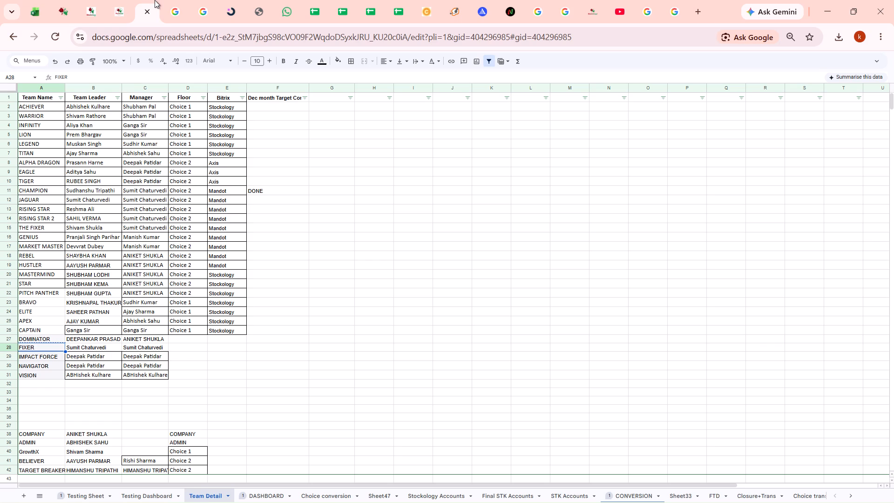
pyautogui.tripleClick(87, 346)
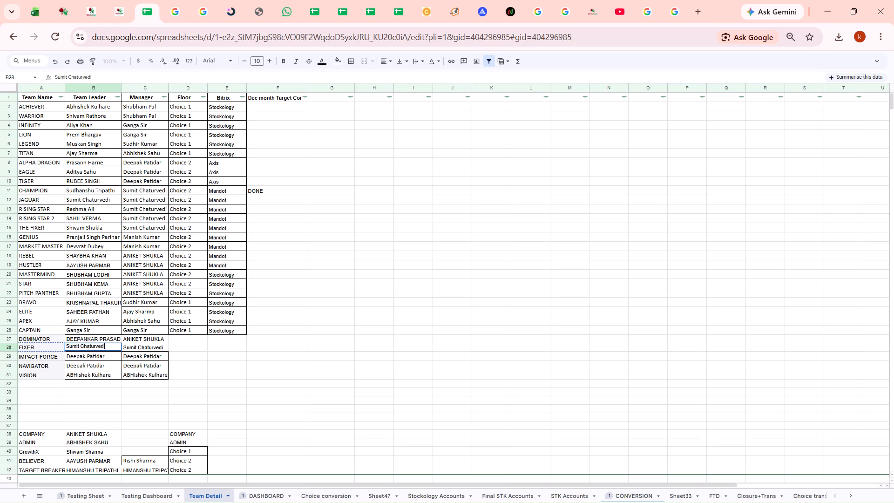
pyautogui.click(87, 346)
pyautogui.hotkey('ctrl', 'v')
pyautogui.press('Return')
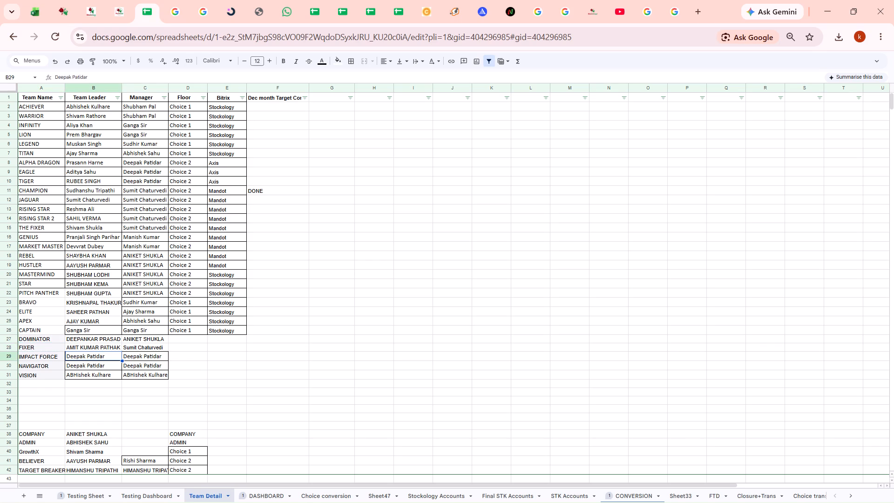
# Return to the portal and filter the Employees list to team IMPACT FORCE.
pyautogui.click(56, 354)
pyautogui.click(122, 3)
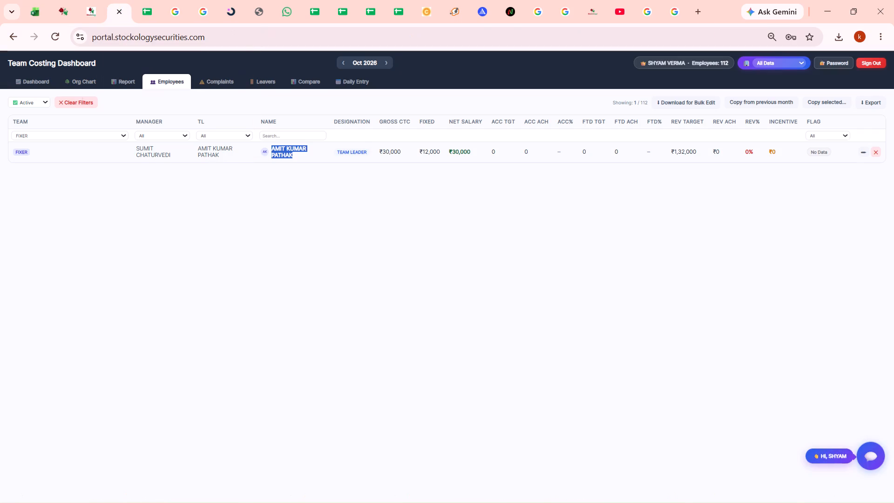
pyautogui.click(47, 136)
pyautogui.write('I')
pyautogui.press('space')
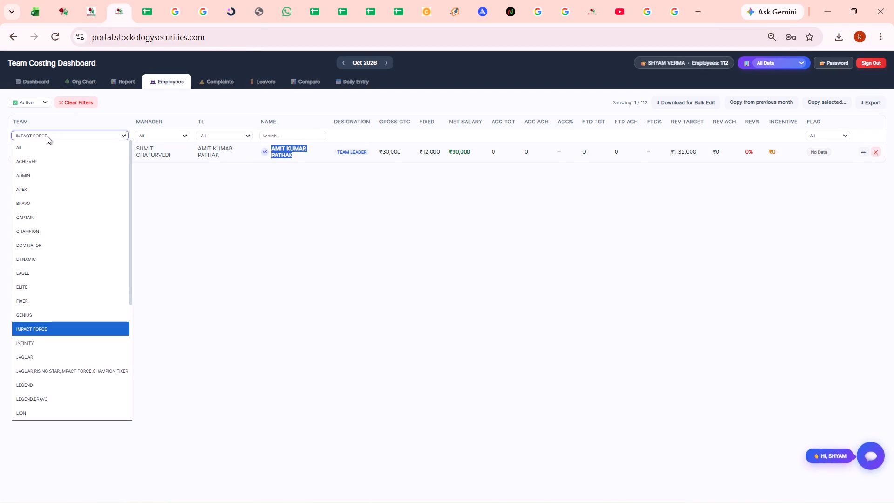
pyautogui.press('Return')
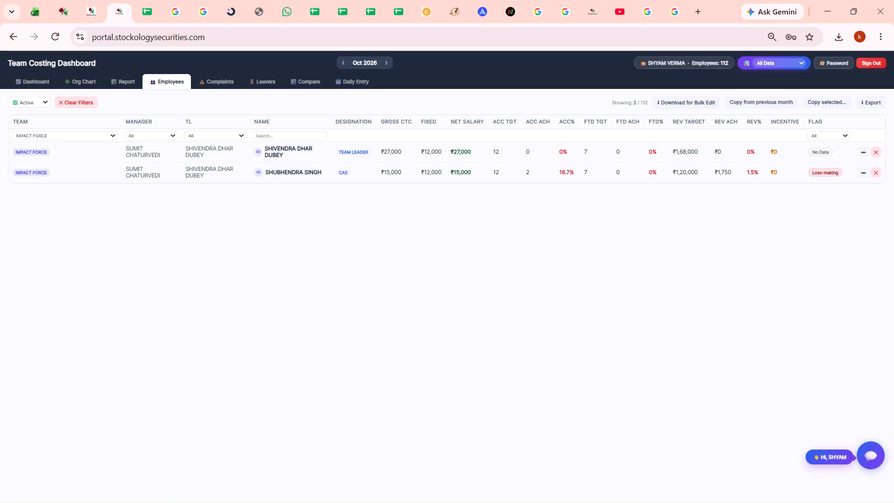
# Replace IMPACT FORCE's team leader in B29 with the team leader name copied from the portal, removing the leading line break.
pyautogui.moveTo(262, 147); pyautogui.dragTo(288, 154)
pyautogui.hotkey('ctrl', 'c')
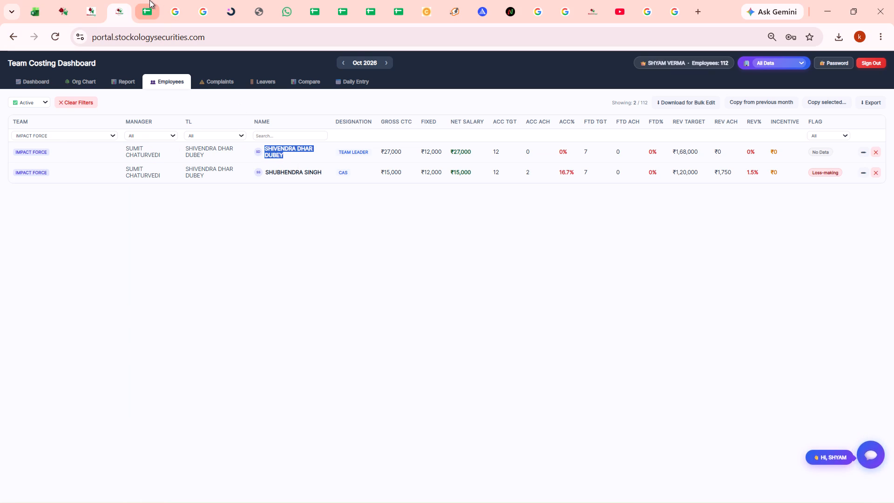
pyautogui.click(149, 0)
pyautogui.tripleClick(97, 354)
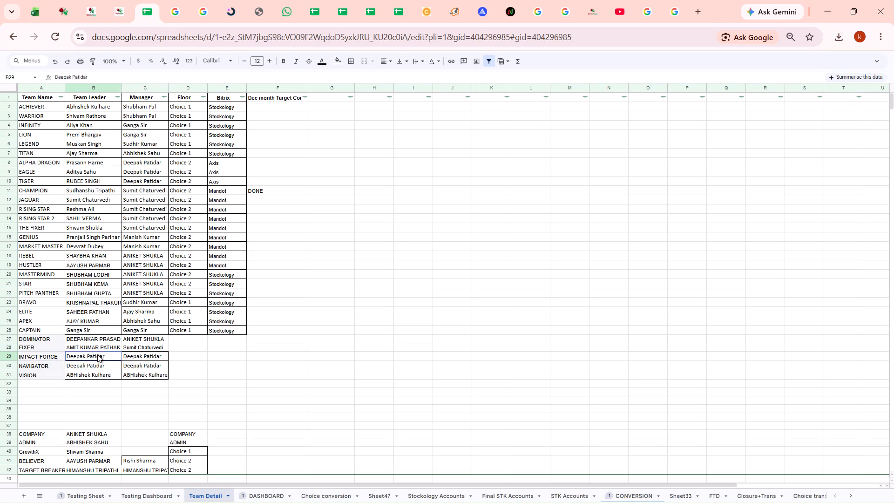
pyautogui.keyDown('ctrl'); pyautogui.click(97, 354); pyautogui.keyUp('ctrl')
pyautogui.hotkey('ctrl', 'v')
pyautogui.hotkey('ctrl', 'Left')
pyautogui.hotkey('ctrl', 'Left')
pyautogui.hotkey('ctrl', 'Left')
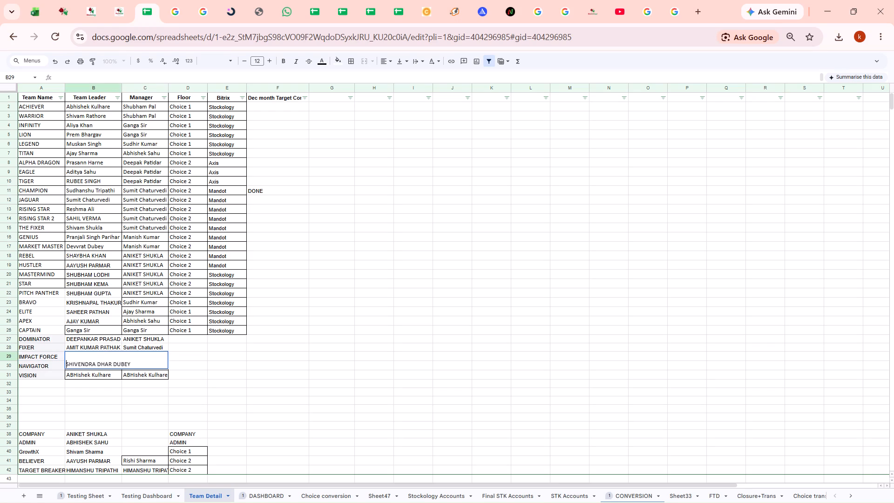
pyautogui.press('BackSpace')
pyautogui.press('Return')
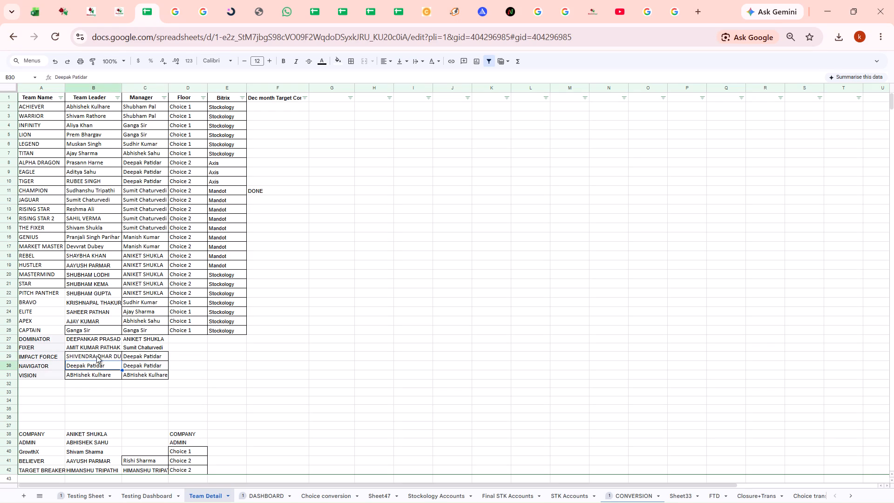
# Return to the portal and filter the Employees list to team NAVIGATORS.
pyautogui.click(47, 367)
pyautogui.click(123, 0)
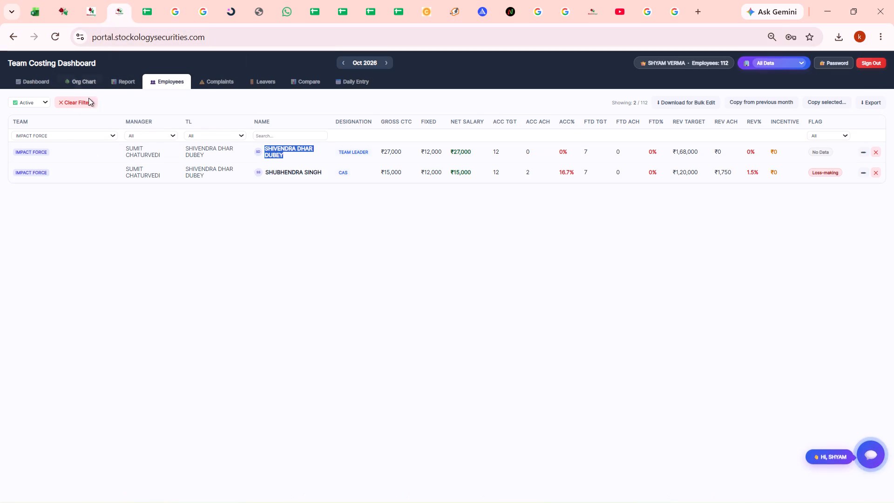
pyautogui.click(79, 133)
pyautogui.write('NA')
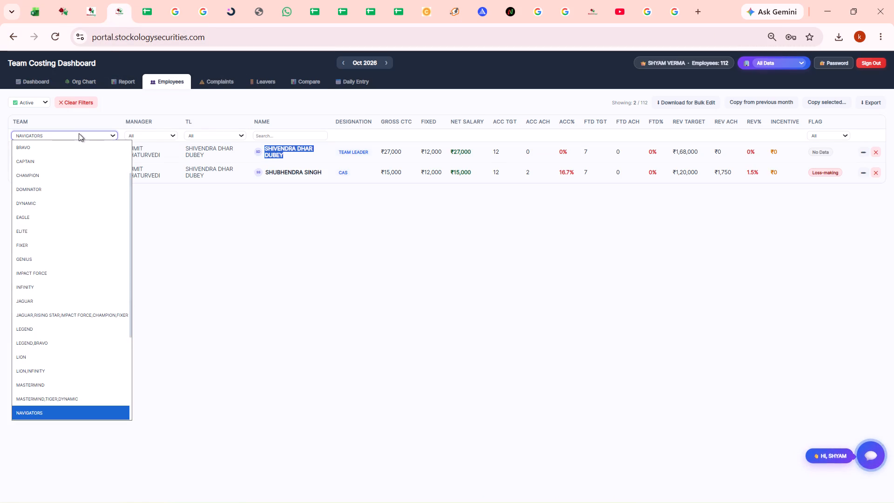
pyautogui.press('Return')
# Replace NAVIGATOR's team leader in B30 with the team leader name copied from the portal, removing the leading line break.
pyautogui.moveTo(264, 169); pyautogui.dragTo(324, 170)
pyautogui.hotkey('ctrl', 'c')
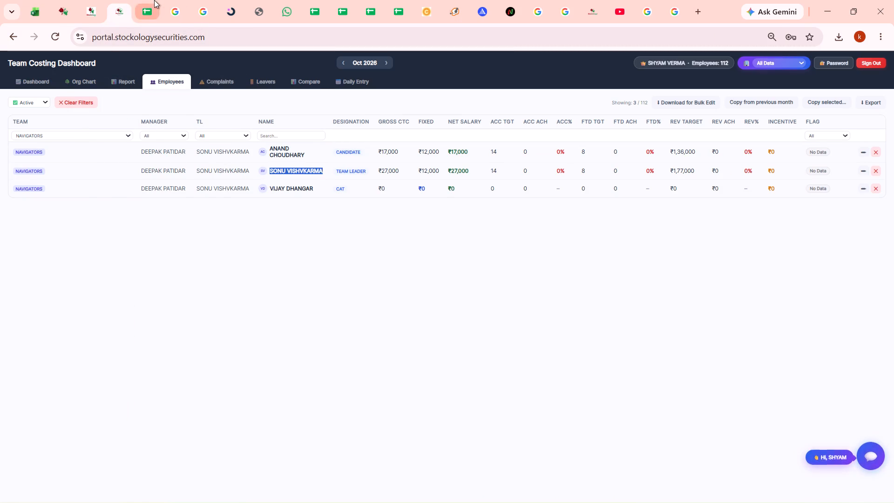
pyautogui.click(154, 0)
pyautogui.tripleClick(108, 367)
pyautogui.keyDown('ctrl'); pyautogui.click(108, 367); pyautogui.keyUp('ctrl')
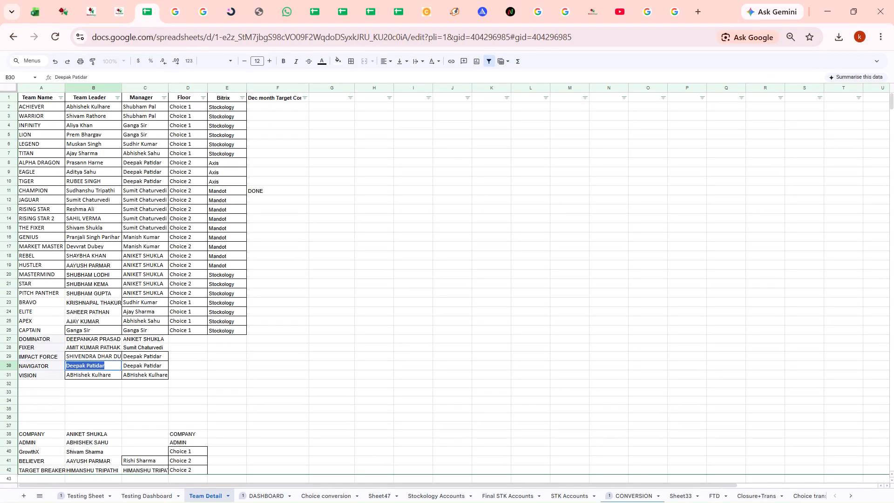
pyautogui.hotkey('ctrl', 'v')
pyautogui.hotkey('ctrl', 'Left')
pyautogui.hotkey('ctrl', 'Left')
pyautogui.press('BackSpace')
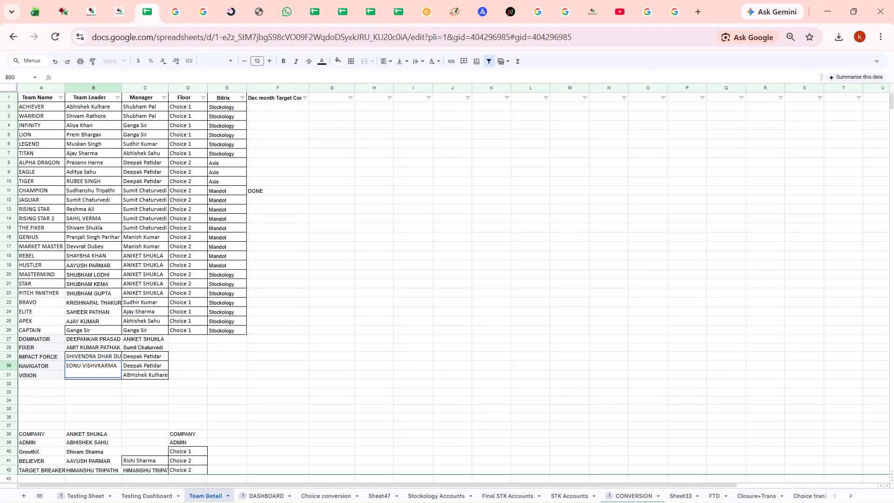
pyautogui.click(188, 376)
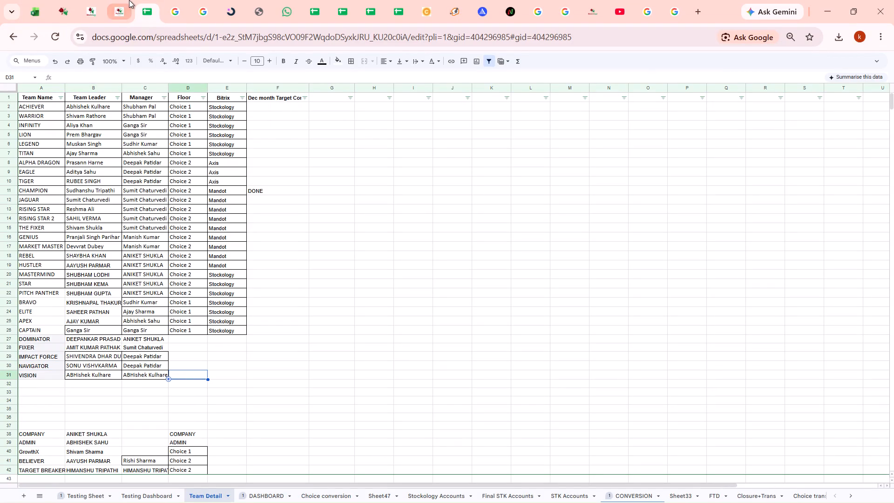
# Return to the portal and filter the Employees list to team VISION.
pyautogui.click(129, 0)
pyautogui.click(93, 133)
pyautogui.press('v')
pyautogui.press('Return')
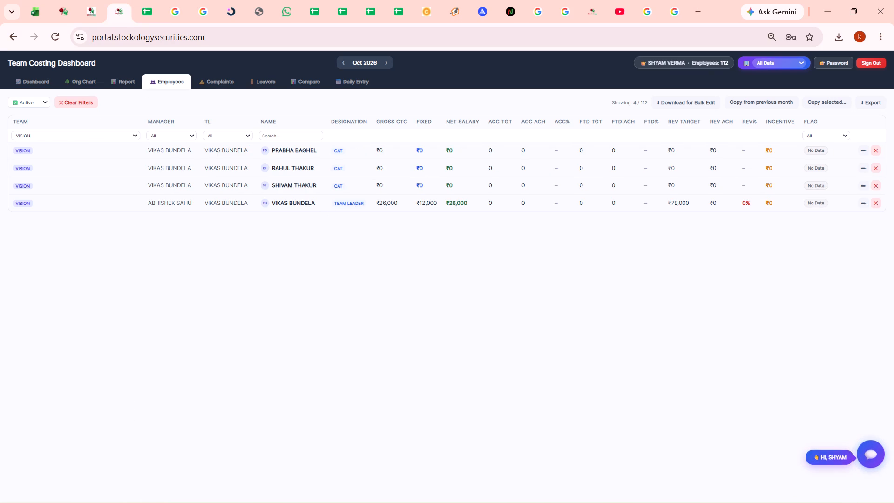
# Replace VISION's team leader in B31 with the team leader name copied from the portal, without extra trailing characters.
pyautogui.moveTo(271, 201); pyautogui.dragTo(333, 209)
pyautogui.hotkey('ctrl', 'c')
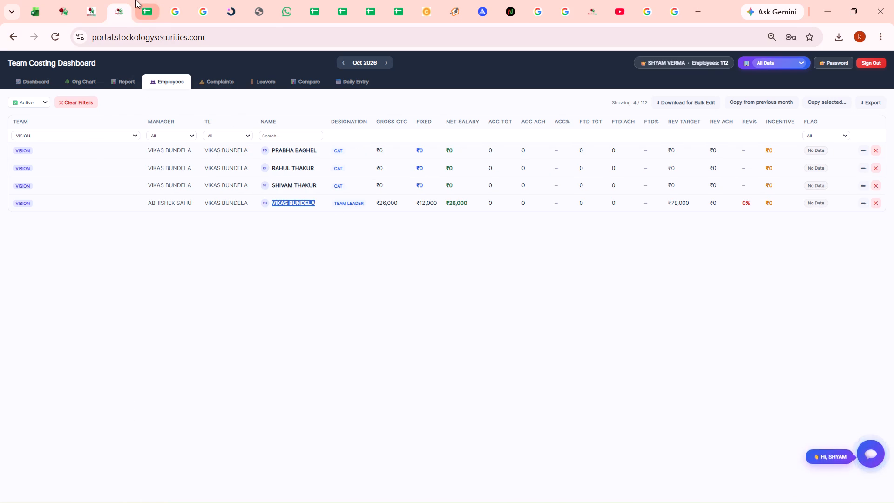
pyautogui.click(135, 0)
pyautogui.tripleClick(108, 372)
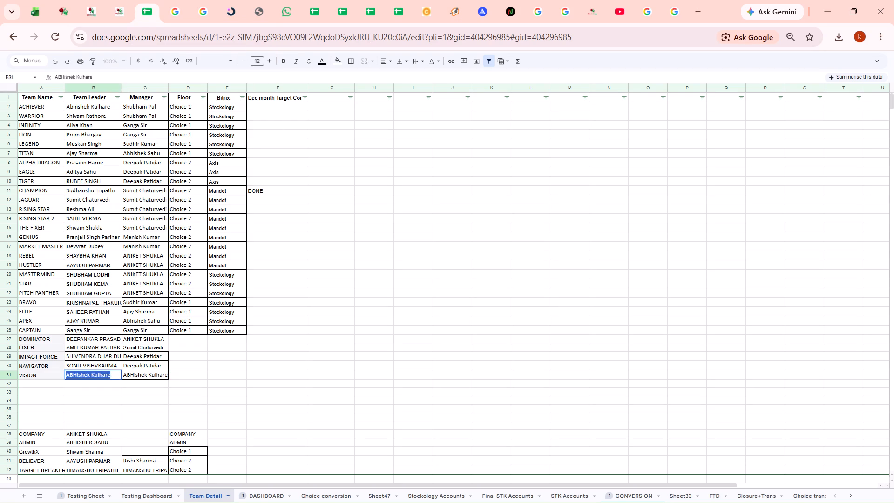
pyautogui.hotkey('ctrl', 'v')
pyautogui.press('BackSpace')
pyautogui.press("'")
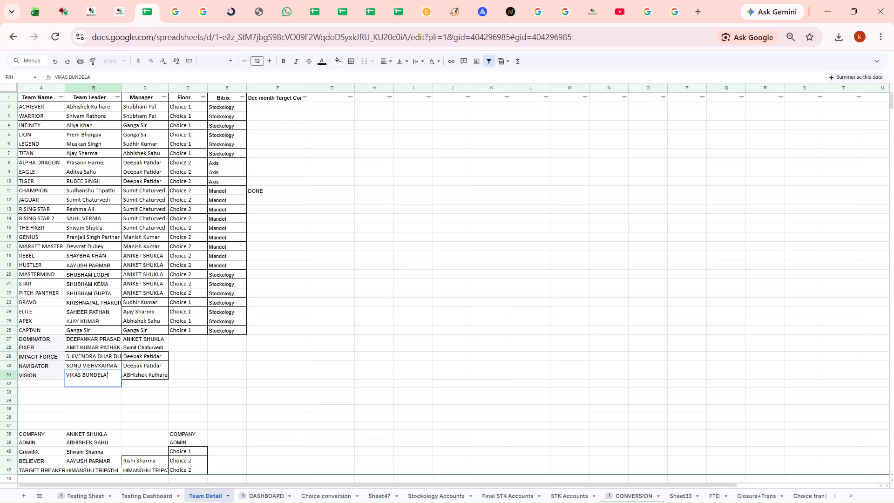
pyautogui.press('BackSpace')
pyautogui.press('Return')
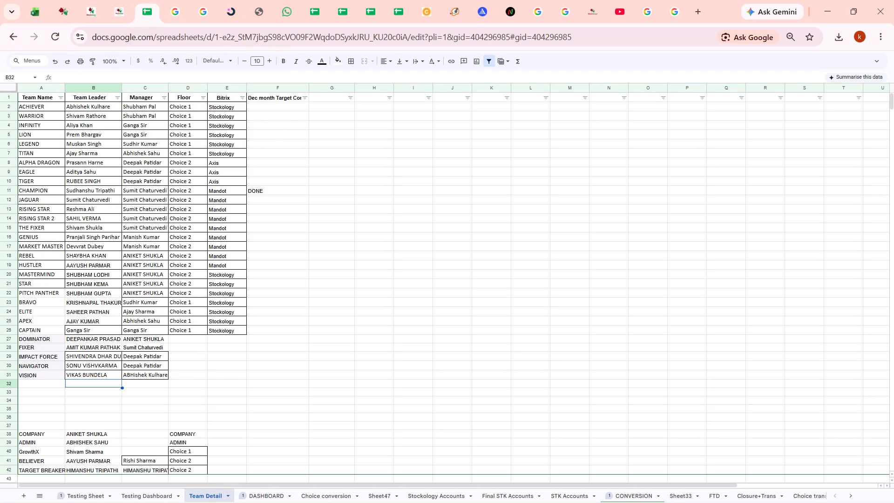
# Select VISION's Manager entry in C31.
pyautogui.click(149, 376)
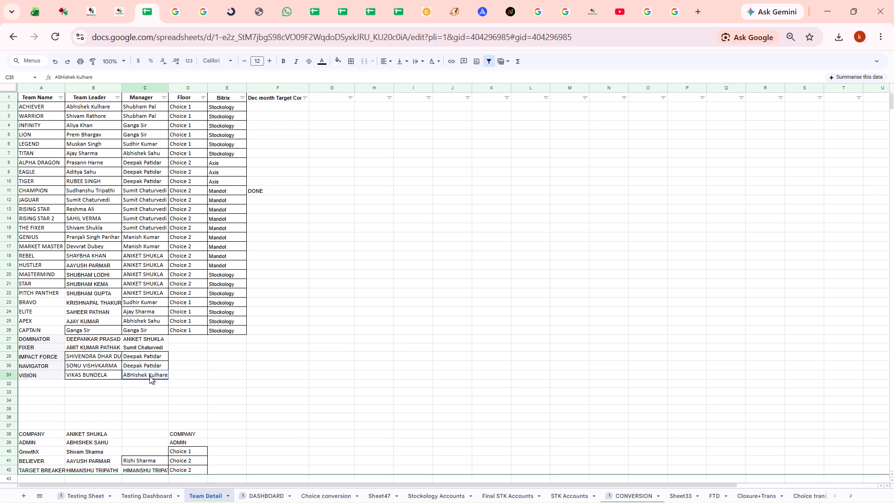
# Replace VISION's Manager entry in C31 with the same manager name used for team APEX.
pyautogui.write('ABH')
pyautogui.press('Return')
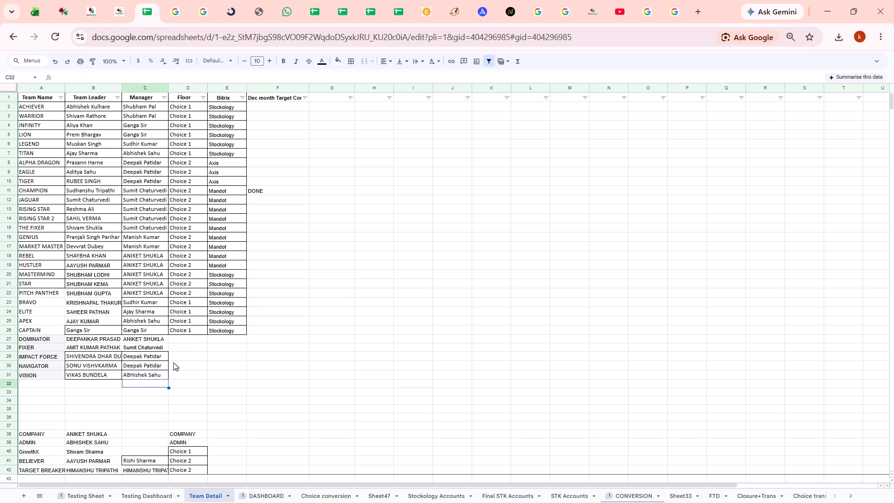
# Copy HUSTLER's Floor and Bitrix values, Choice 2 and Mandot, into D27:E31 for teams DOMINATOR through VISION.
pyautogui.moveTo(196, 268); pyautogui.dragTo(219, 265)
pyautogui.hotkey('ctrl', 'c')
pyautogui.moveTo(183, 338); pyautogui.dragTo(181, 377)
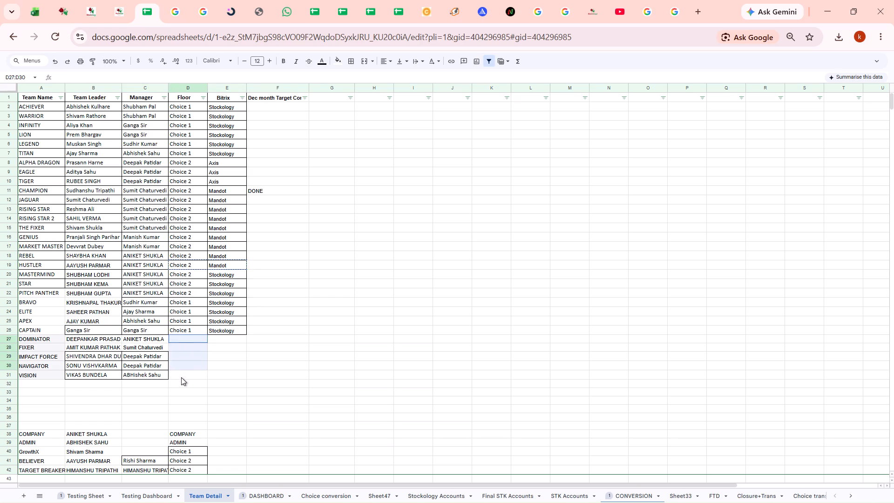
pyautogui.moveTo(181, 377); pyautogui.dragTo(181, 377)
pyautogui.hotkey('ctrl', 'v')
pyautogui.click(280, 341)
# Review the team list's Floor and Bitrix entries and the rows below it on the Team Detail sheet.
pyautogui.scroll(1, 280, 341)
pyautogui.click(198, 323)
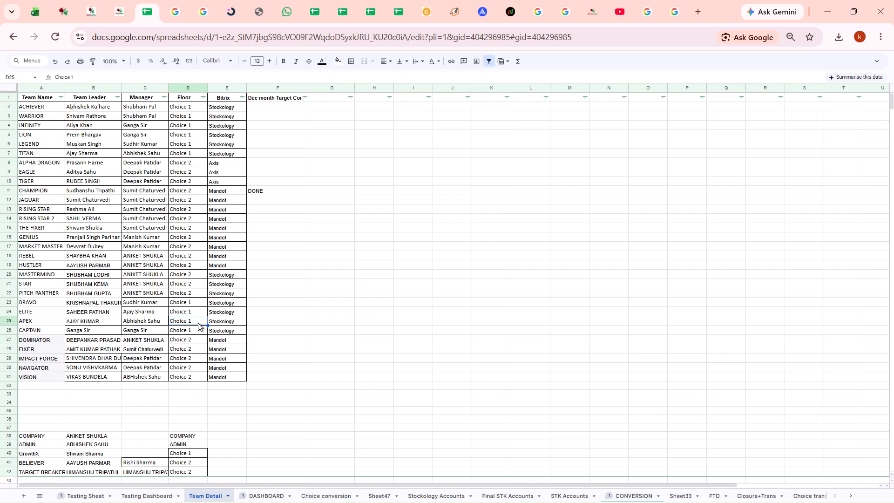
pyautogui.click(253, 249)
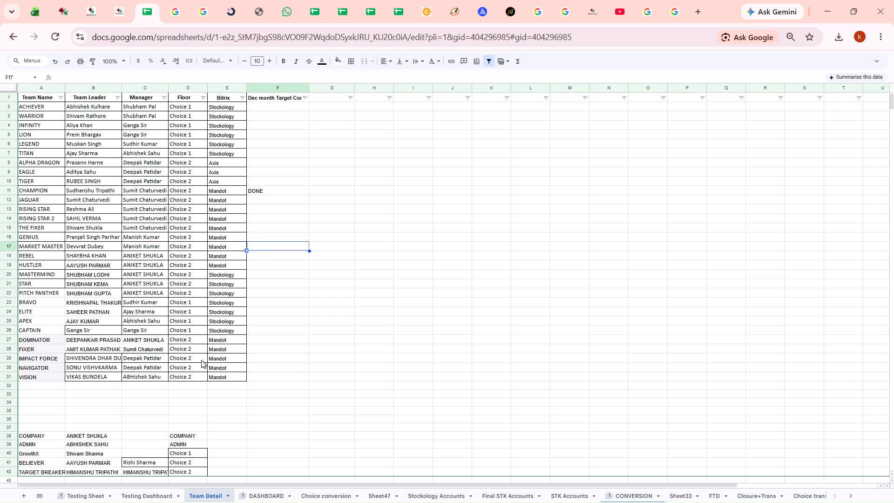
pyautogui.scroll(-1, 201, 360)
pyautogui.scroll(1, 201, 360)
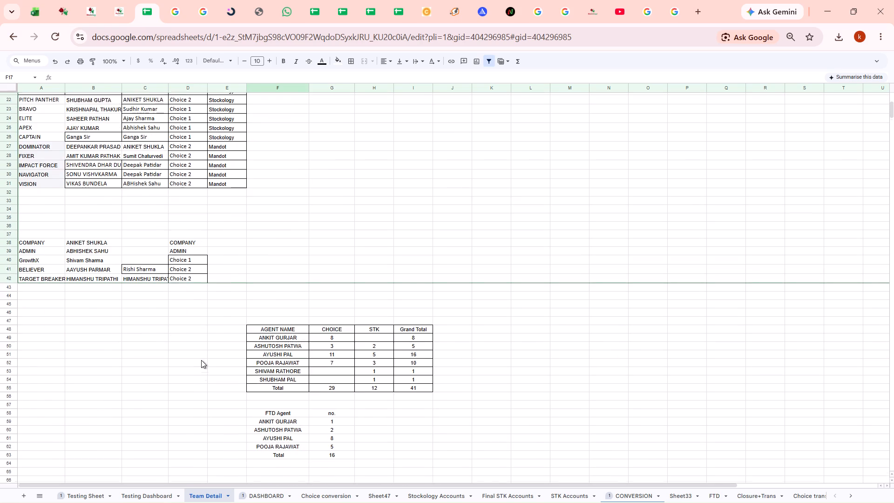
pyautogui.scroll(1, 201, 360)
pyautogui.click(209, 245)
pyautogui.click(181, 251)
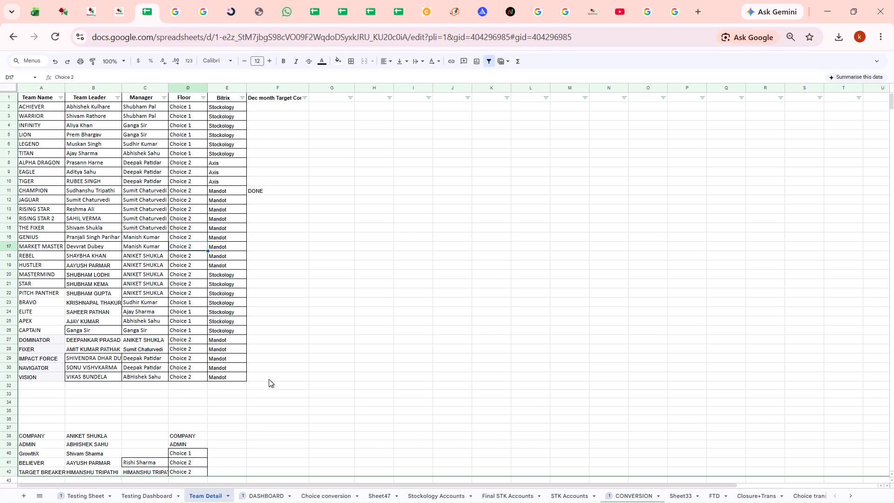
# Open the Testing Dashboard sheet to view the pivot table's team totals.
pyautogui.click(173, 498)
pyautogui.click(332, 354)
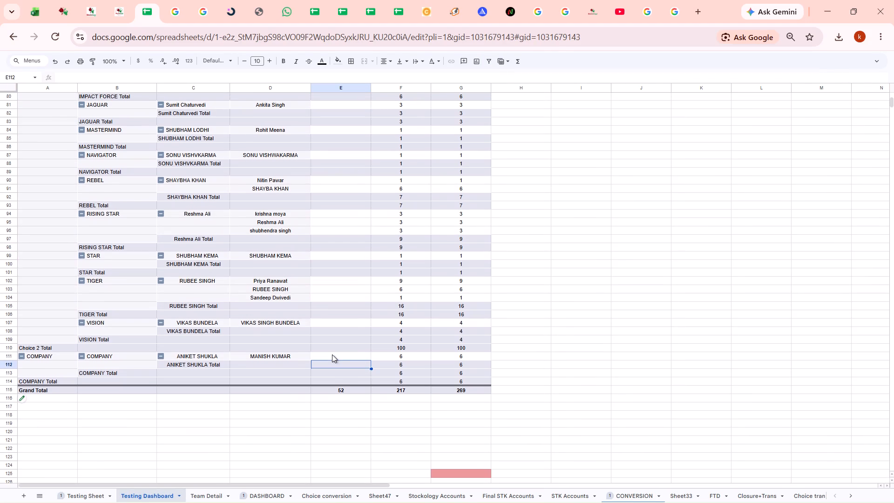
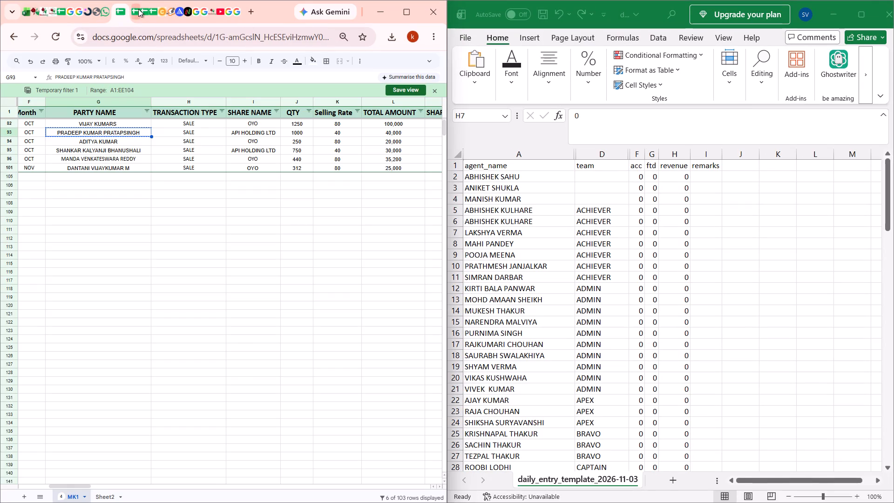
# Bring up the spreadsheet containing the Testing Dashboard and reposition its browser tab closer to the other open spreadsheets.
pyautogui.click(138, 9)
pyautogui.click(146, 11)
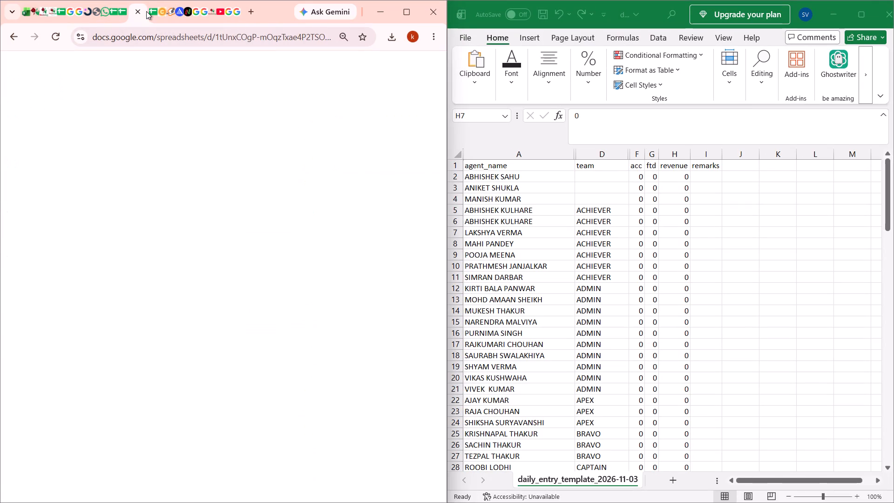
pyautogui.click(63, 9)
pyautogui.moveTo(63, 9); pyautogui.dragTo(114, 9)
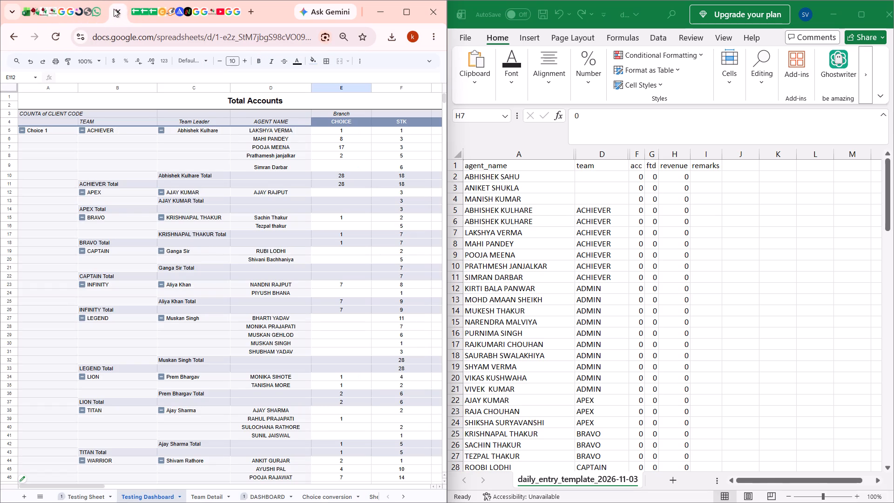
pyautogui.moveTo(114, 9); pyautogui.dragTo(115, 9)
# Examine the agents' CHOICE and STK counts in the Total Accounts table, and switch to the daily entry template in Excel.
pyautogui.click(235, 164)
pyautogui.hscroll(-3, 235, 164)
pyautogui.click(578, 207)
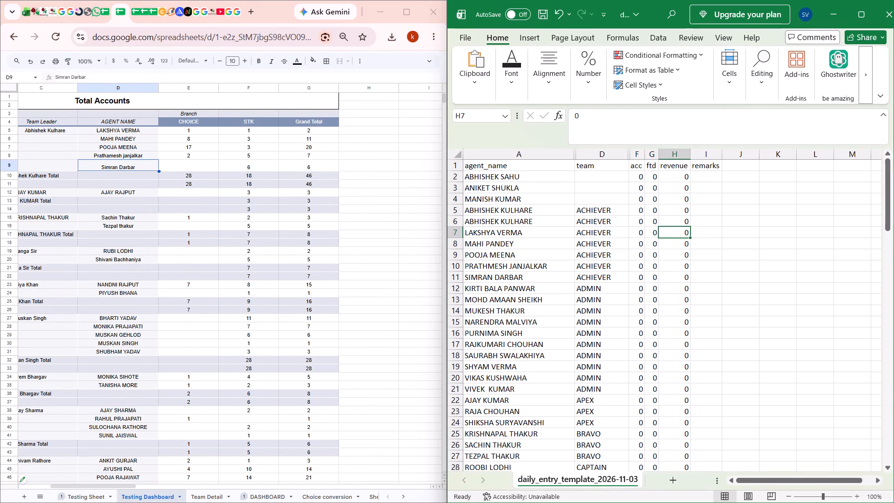
# Enter the ACHIEVER agents' Grand Total counts in the daily entry template's acc column, F7:F11, as 2, 11, 20, 7 and 6.
pyautogui.moveTo(541, 231); pyautogui.dragTo(635, 231)
pyautogui.click(635, 231)
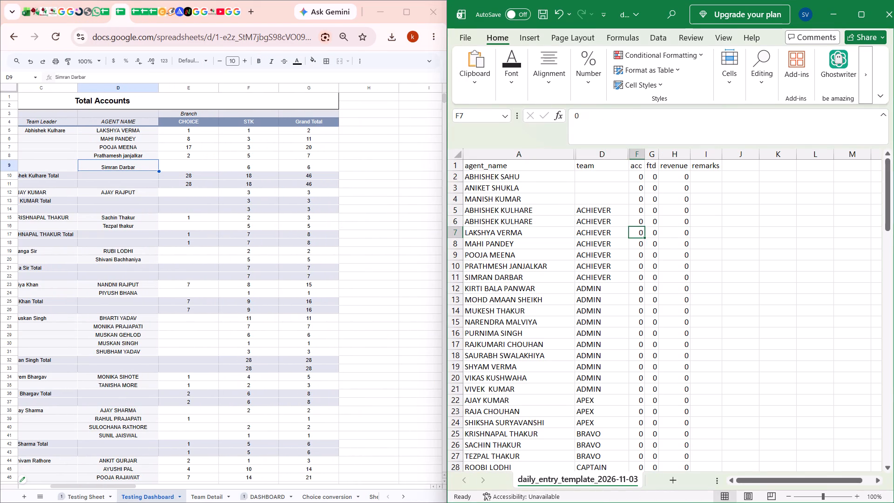
pyautogui.press('2')
pyautogui.press('Return')
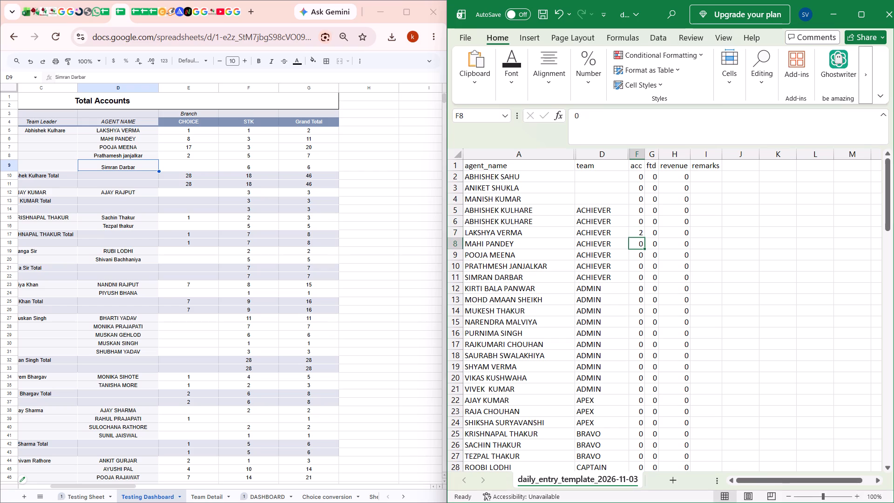
pyautogui.write('11')
pyautogui.press('Return')
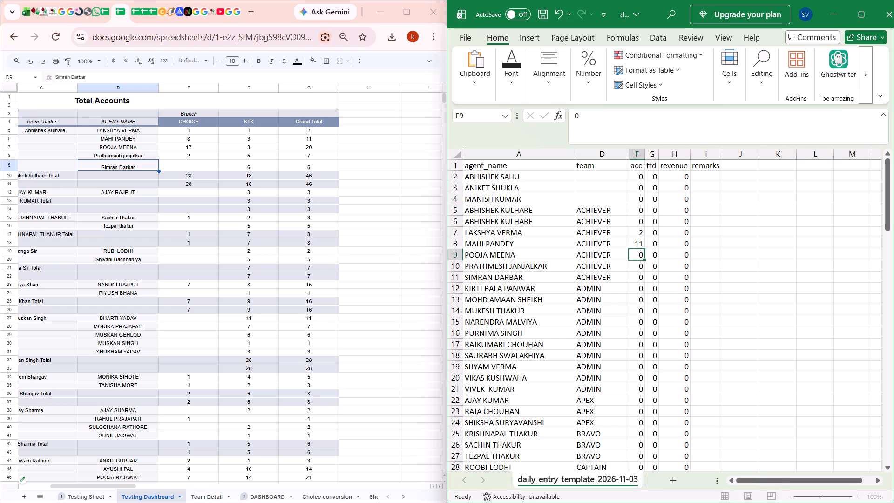
pyautogui.write('20')
pyautogui.press('Return')
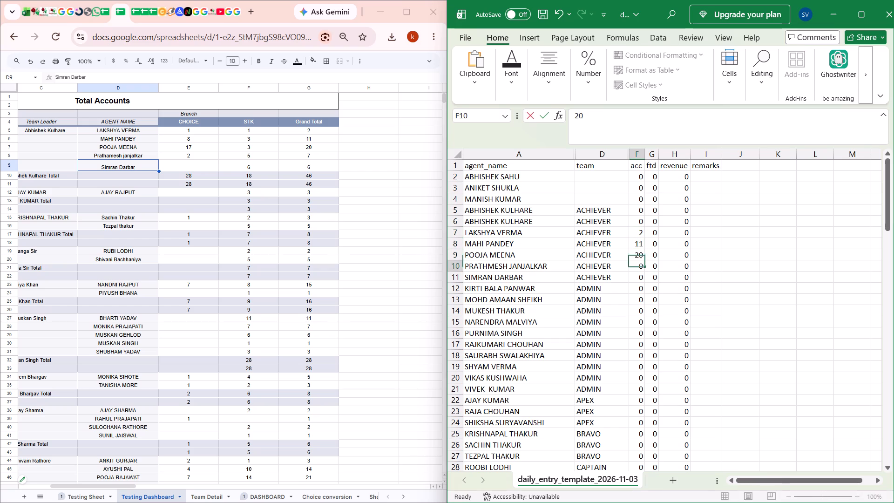
pyautogui.press('7')
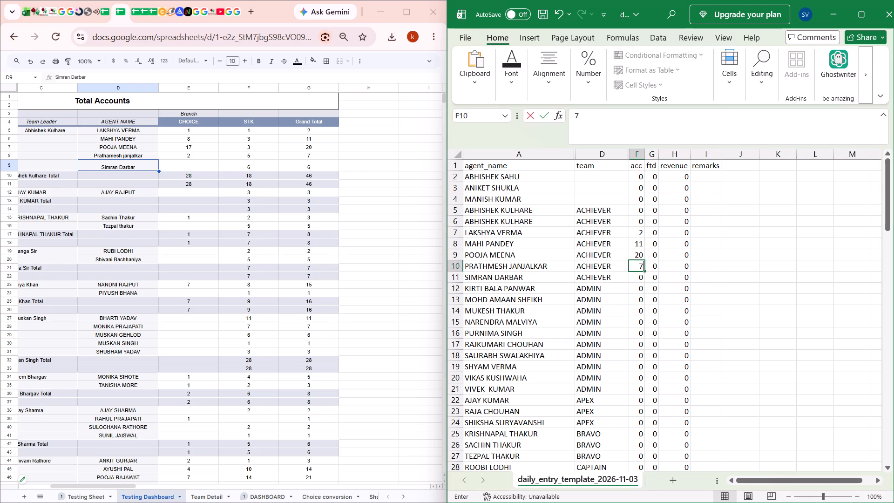
pyautogui.press('Return')
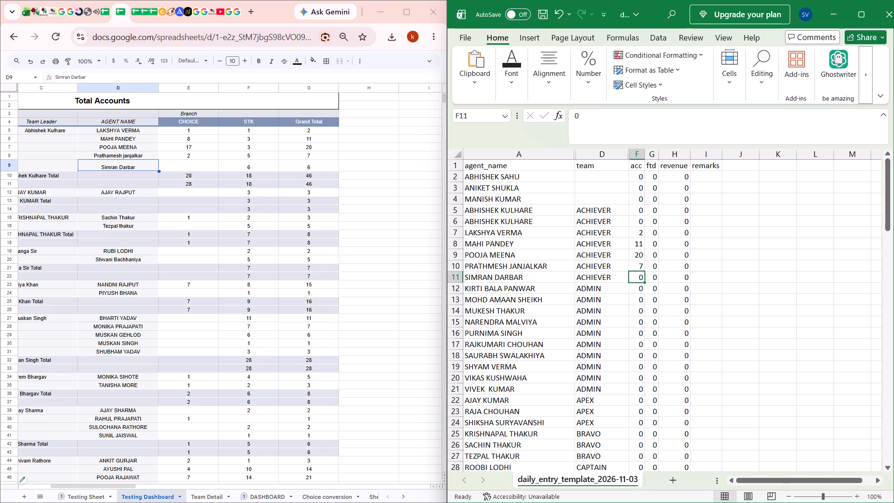
pyautogui.press('6')
pyautogui.press('Return')
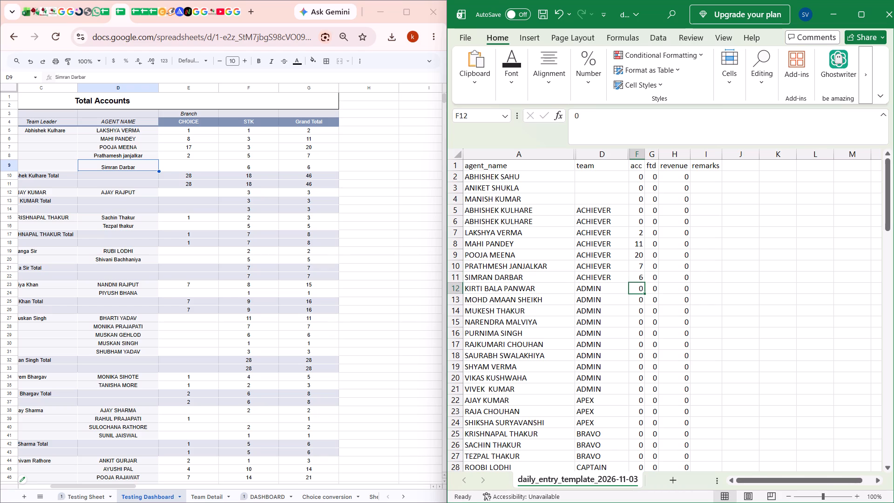
# Set the acc value of the first APEX agent in F22 to 3, matching the dashboard's Grand Total.
pyautogui.click(637, 399)
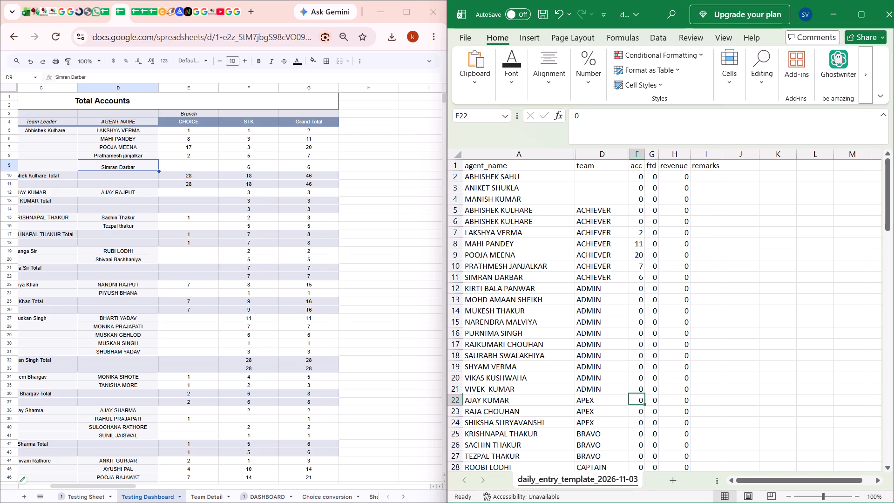
pyautogui.press('3')
pyautogui.press('Return')
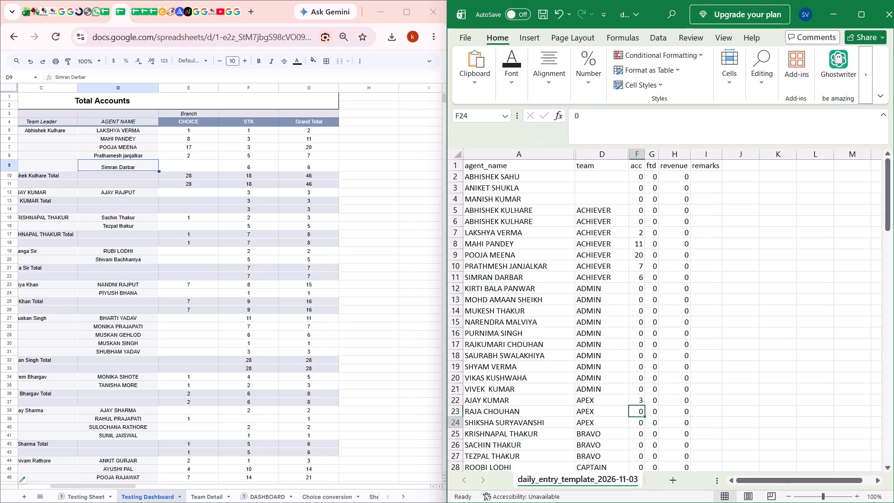
# Enter the BRAVO agents' acc values from the dashboard, 3 in F26 and 5 in F27.
pyautogui.press('Return')
pyautogui.press('Return')
pyautogui.hscroll(1, 383, 360)
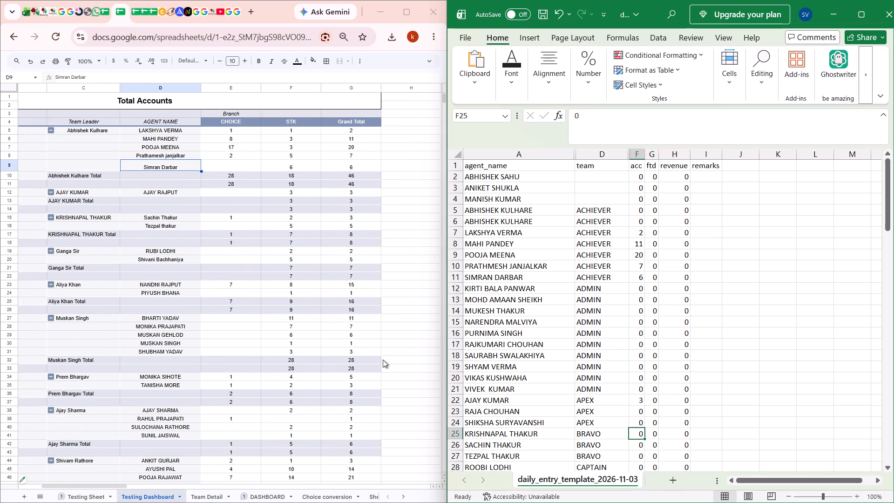
pyautogui.hscroll(1, 383, 360)
pyautogui.press('Return')
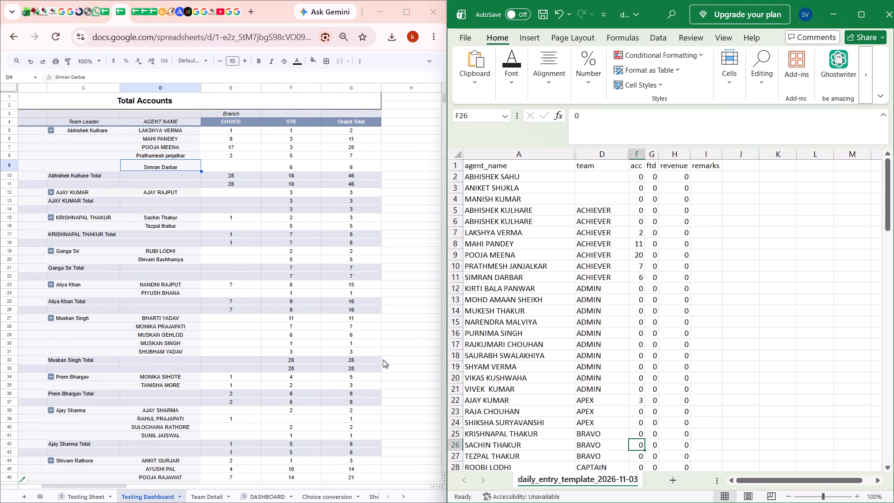
pyautogui.press('3')
pyautogui.press('Return')
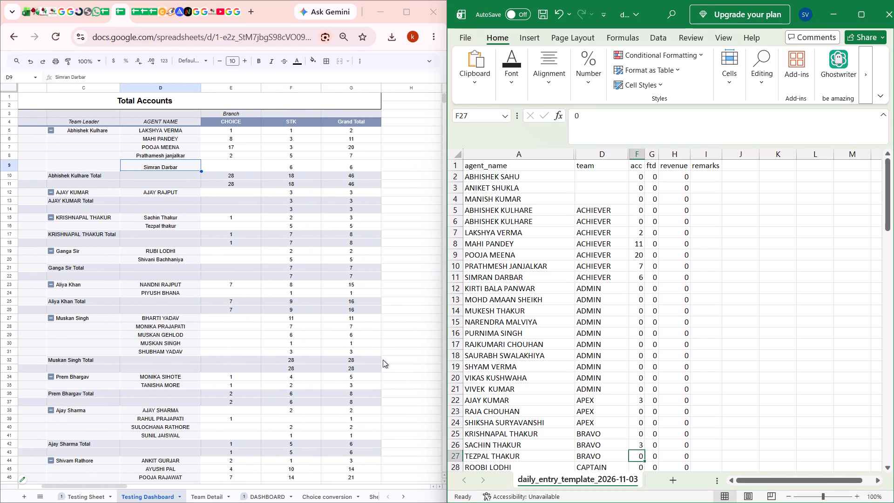
pyautogui.press('5')
pyautogui.press('Return')
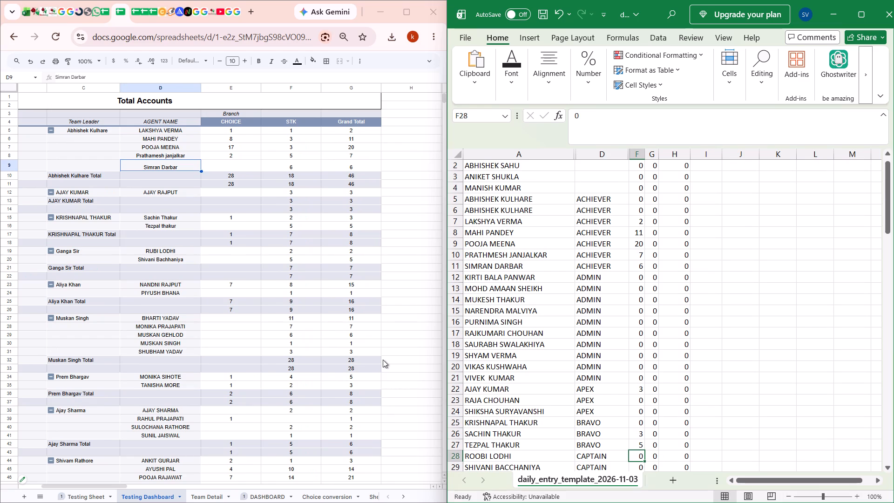
# Enter the CAPTAIN agents' acc values from the dashboard, 2 in F28 and 5 in F29.
pyautogui.press('2')
pyautogui.press('Return')
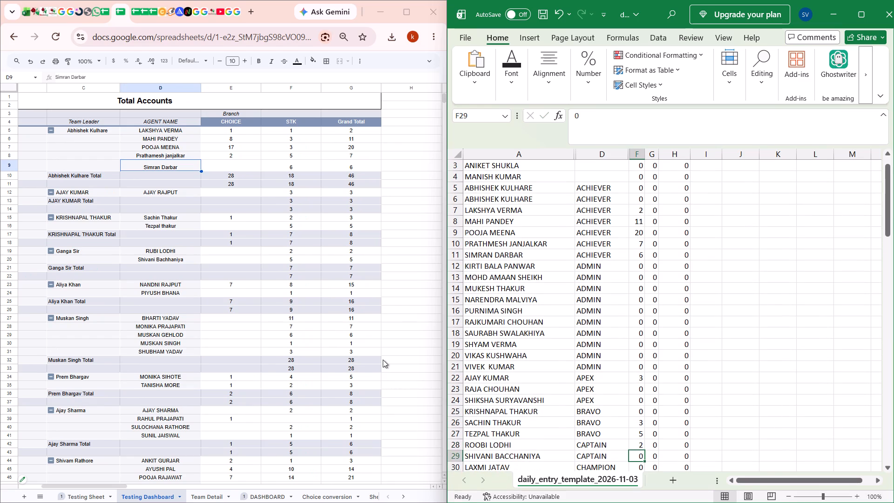
pyautogui.press('5')
pyautogui.press('Return')
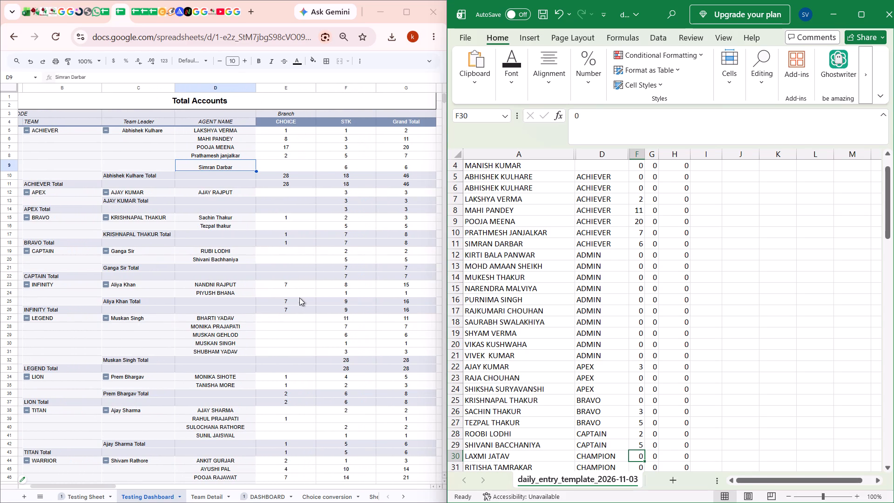
# Enter the INFINITY agents' acc values from the dashboard, 15 in F57 and 1 in F58.
pyautogui.scroll(-1, 518, 316)
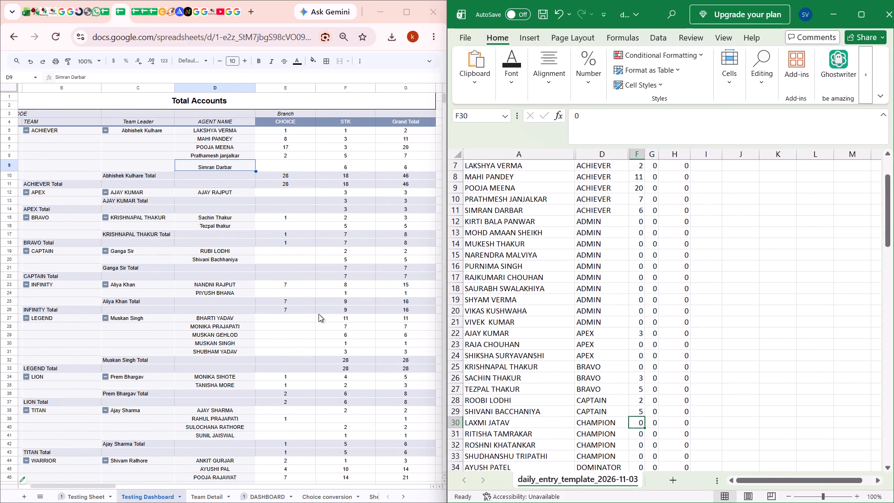
pyautogui.hscroll(-1, 318, 314)
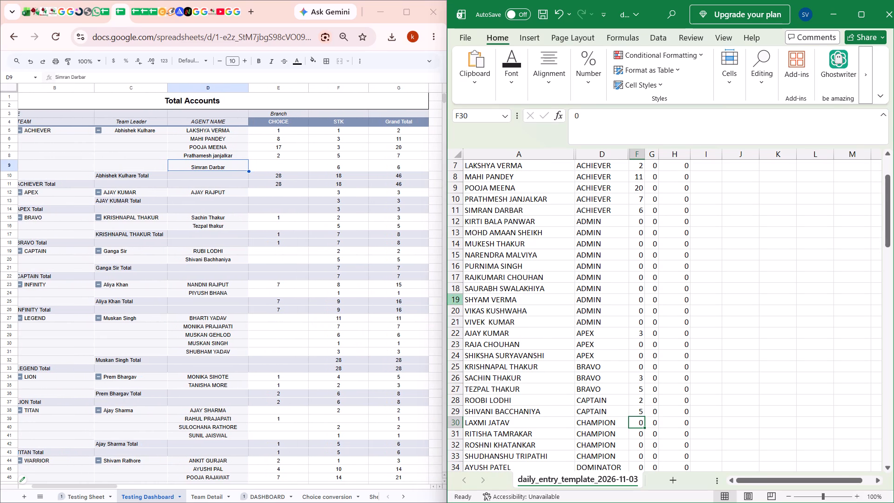
pyautogui.scroll(-3, 539, 317)
pyautogui.scroll(-1, 599, 329)
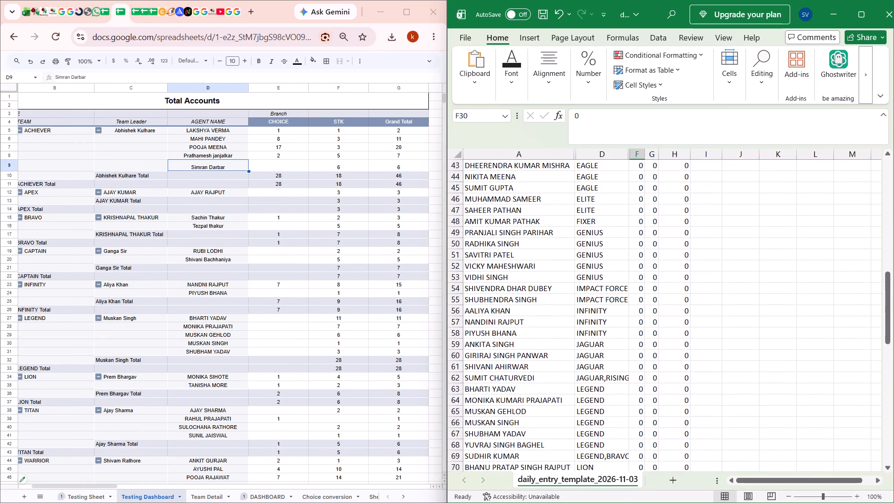
pyautogui.click(637, 312)
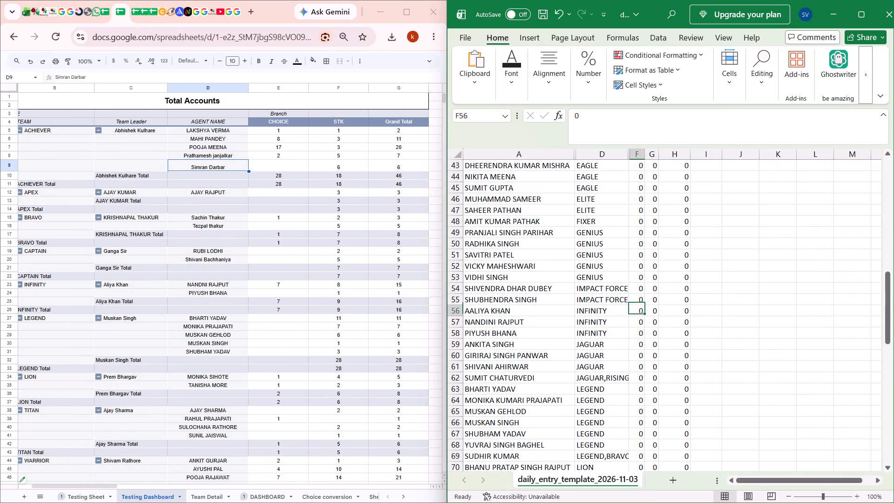
pyautogui.press('Return')
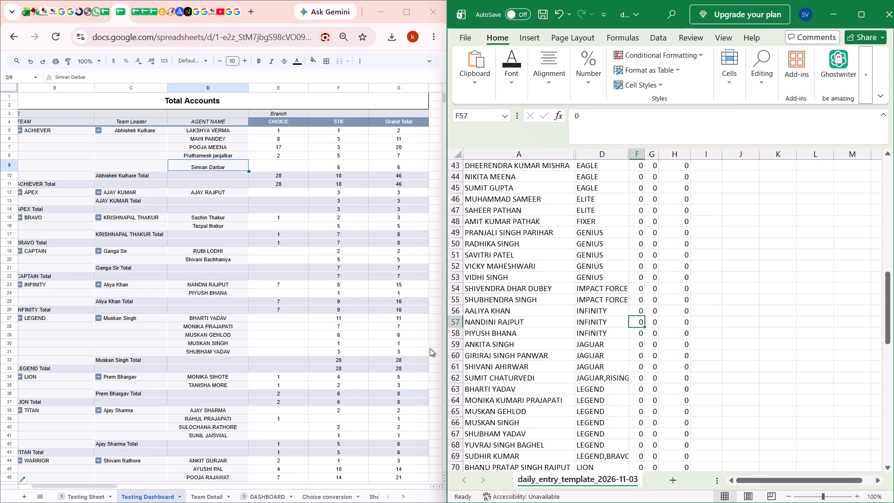
pyautogui.write('15')
pyautogui.press('Return')
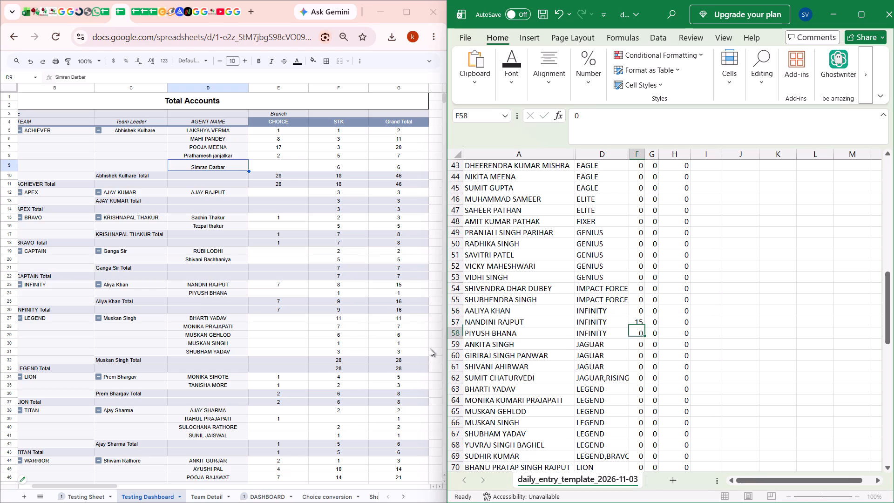
pyautogui.press('1')
pyautogui.press('Return')
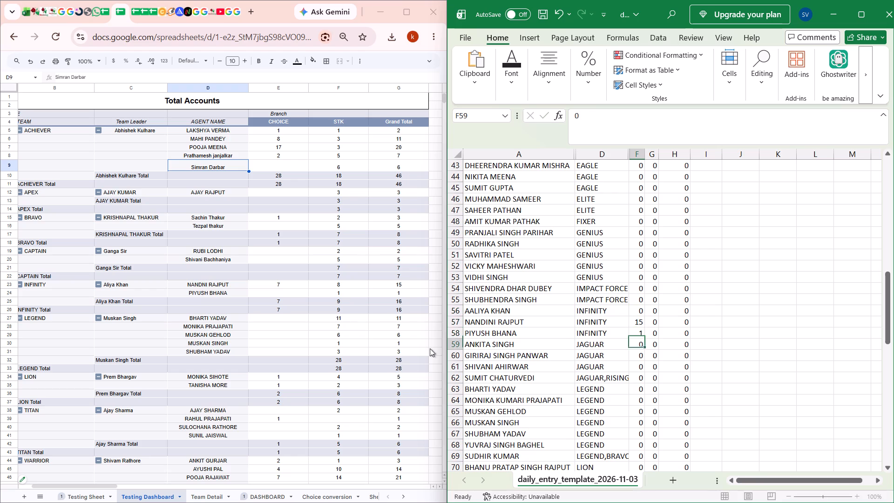
# Enter the LEGEND agents' Grand Total counts in the acc column, F63:F67, as 11, 7, 6, 1 and 3.
pyautogui.hscroll(1, 69, 408)
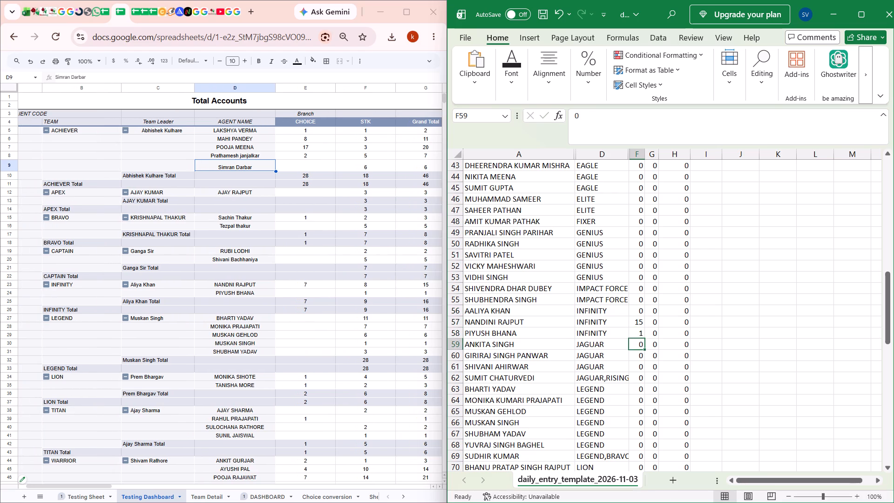
pyautogui.click(639, 393)
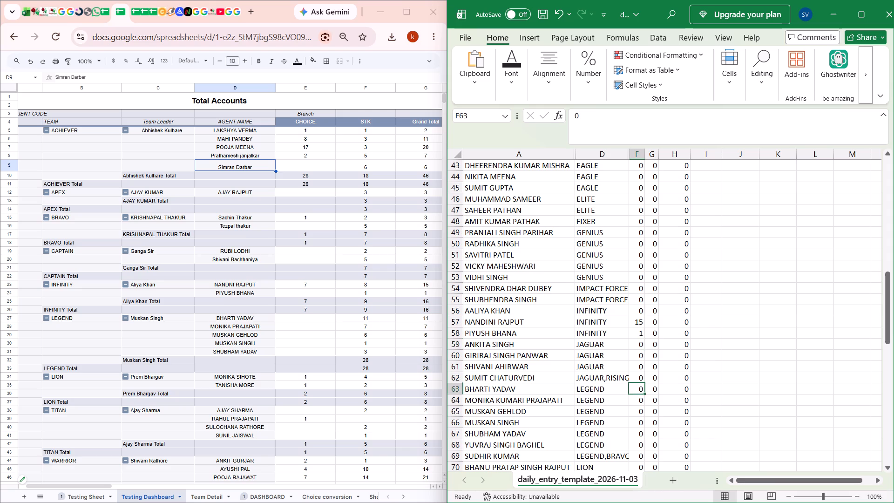
pyautogui.write('11')
pyautogui.press('Return')
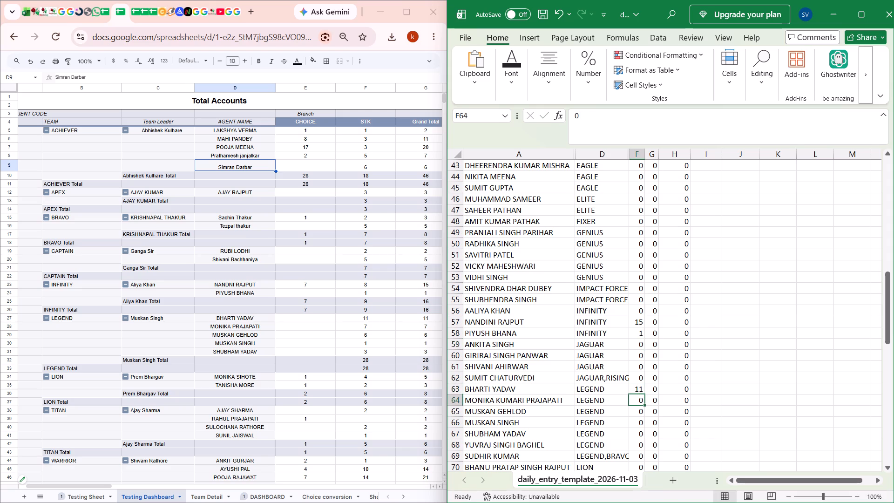
pyautogui.press('7')
pyautogui.press('Return')
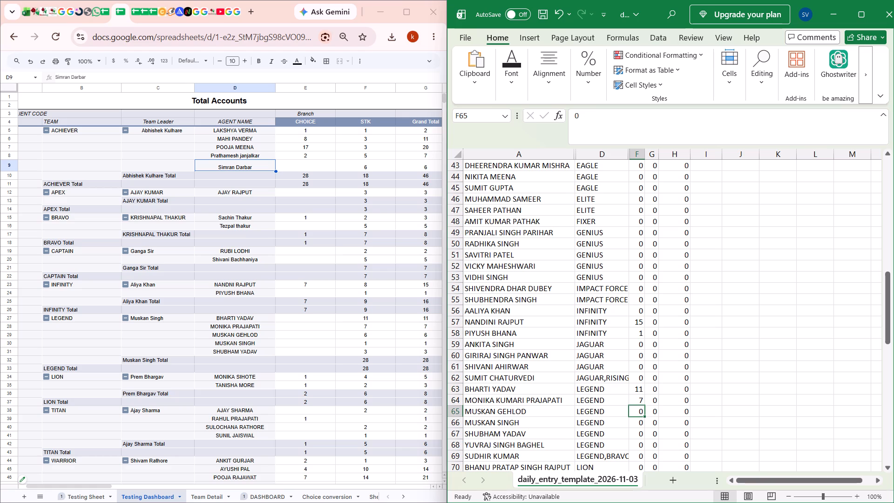
pyautogui.press('6')
pyautogui.press('Return')
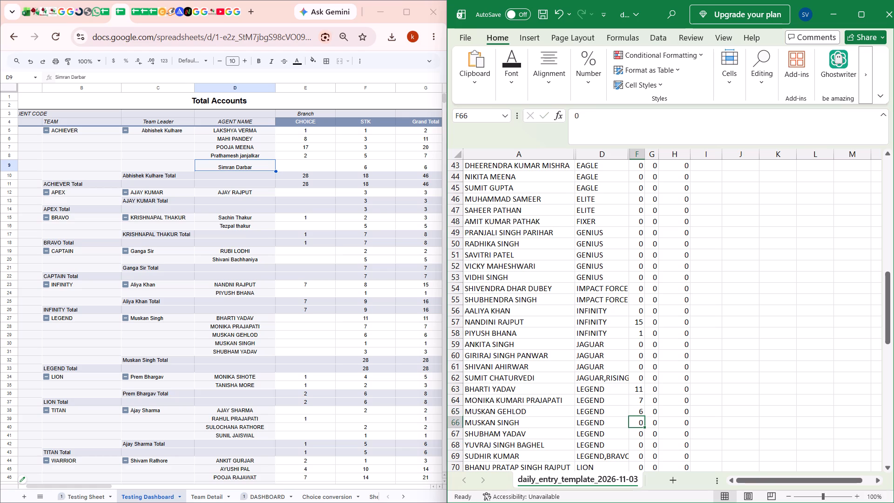
pyautogui.press('1')
pyautogui.press('Return')
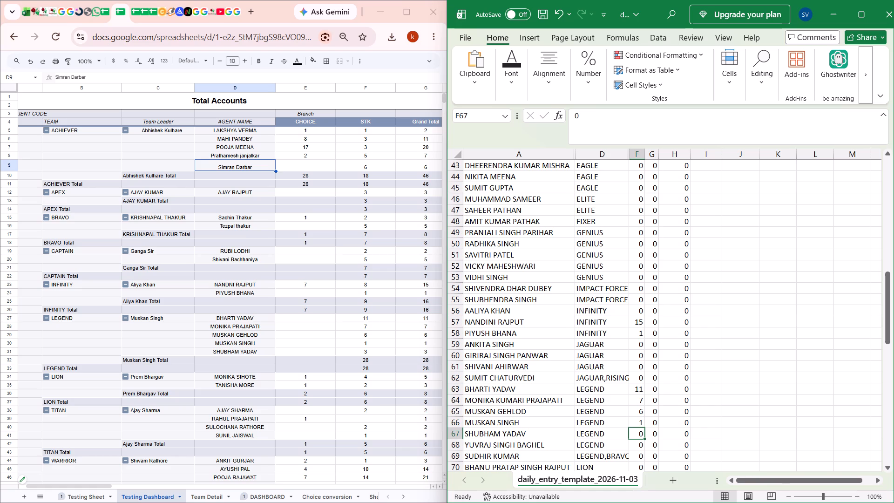
pyautogui.press('3')
pyautogui.press('Return')
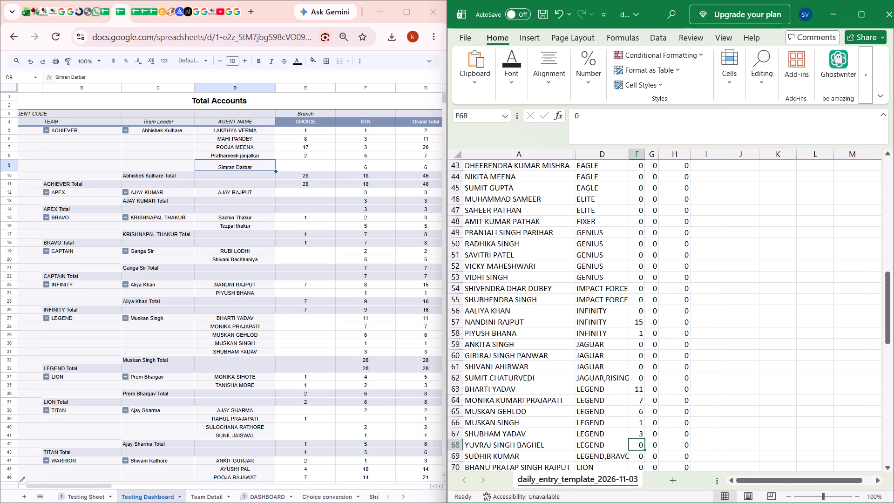
# Enter the LION agents' acc values from the dashboard, 5 in F71 and 3 in F74.
pyautogui.scroll(-2, 639, 393)
pyautogui.click(640, 354)
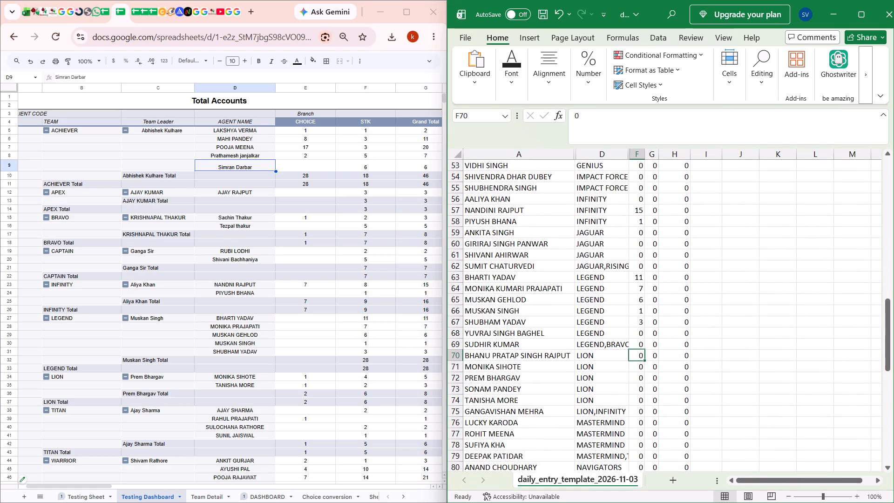
pyautogui.press('Return')
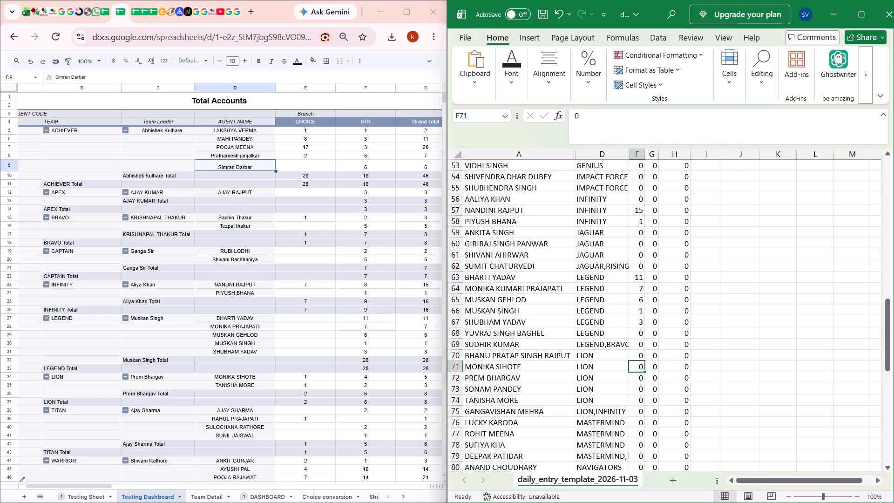
pyautogui.press('5')
pyautogui.press('Return')
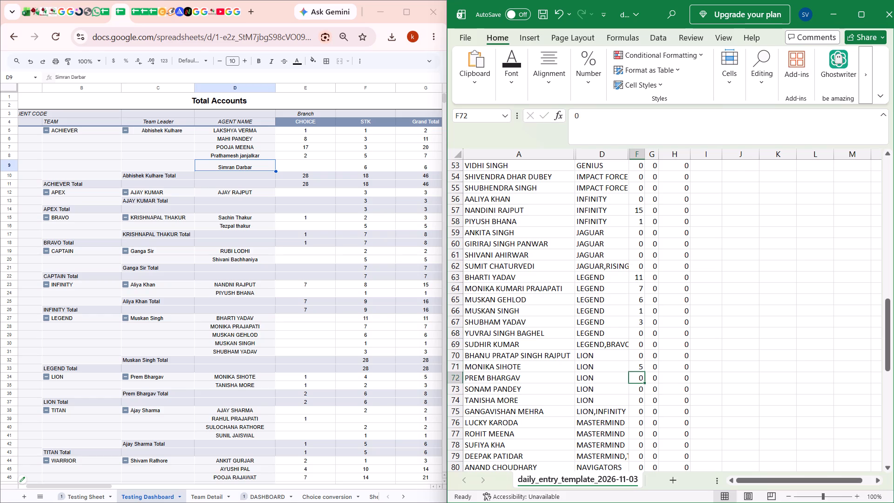
pyautogui.press('Return')
pyautogui.press('Return')
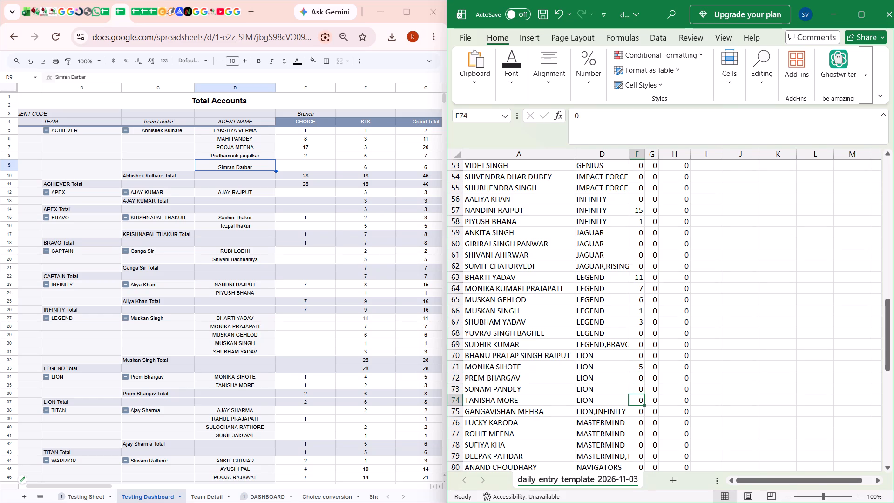
pyautogui.press('3')
pyautogui.press('Return')
pyautogui.scroll(-2, 640, 354)
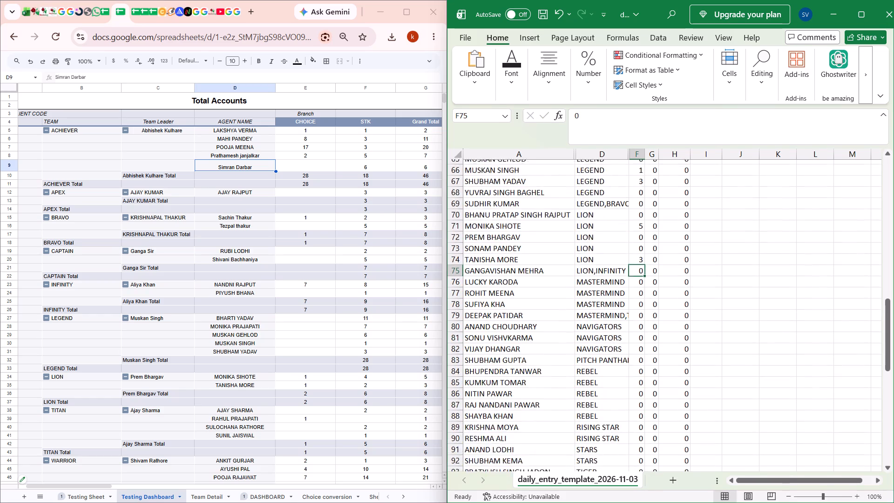
# Enter the TITAN agents' Grand Total counts in the acc column, F98:F101, as 1, 2, 1 and 2.
pyautogui.click(639, 405)
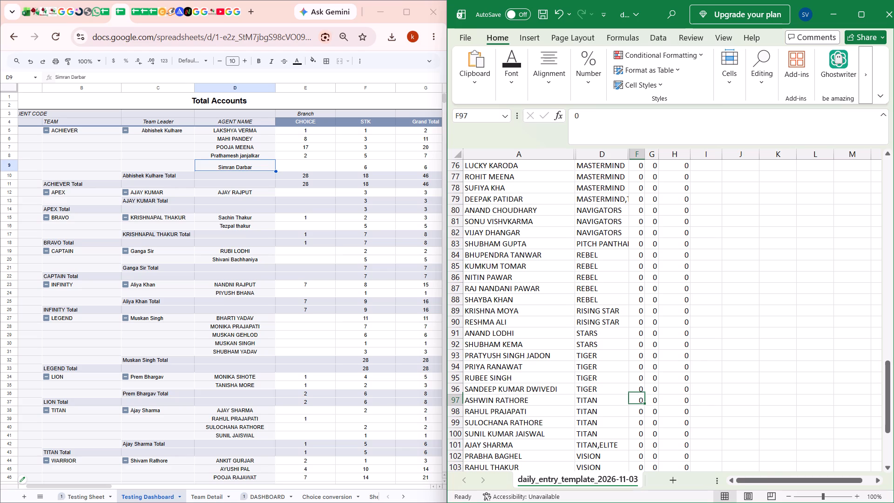
pyautogui.press('Return')
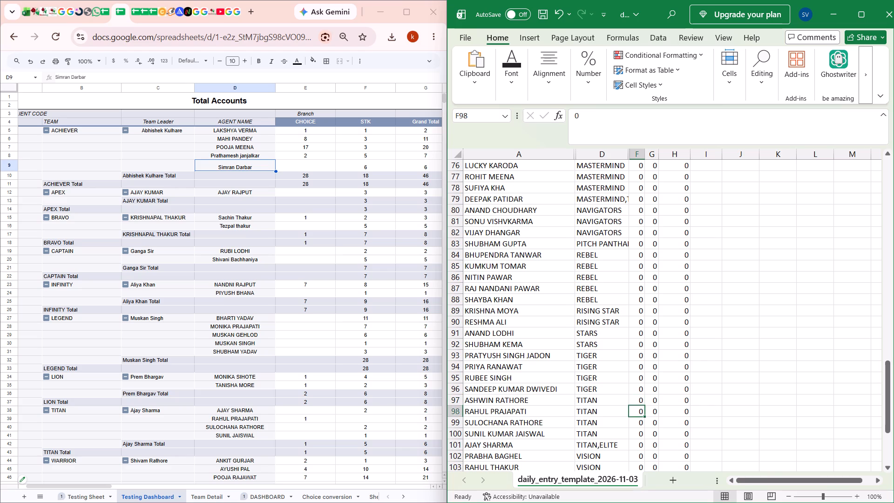
pyautogui.press('1')
pyautogui.press('Return')
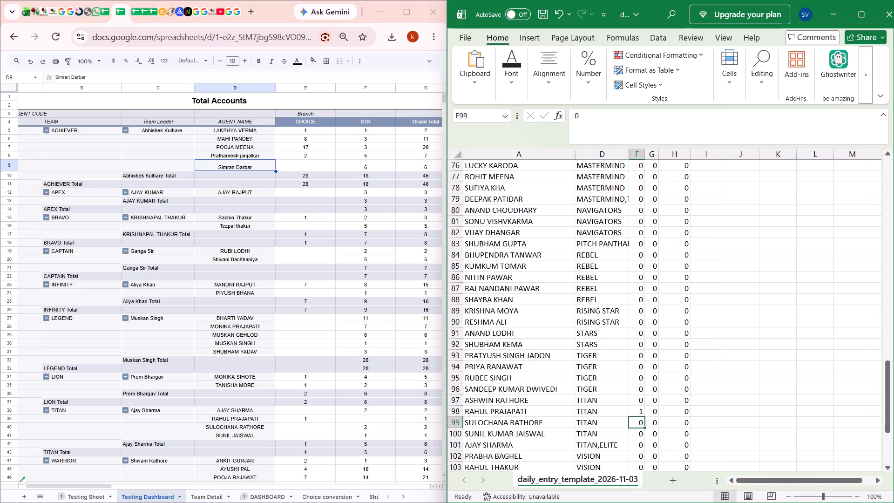
pyautogui.press('2')
pyautogui.press('Return')
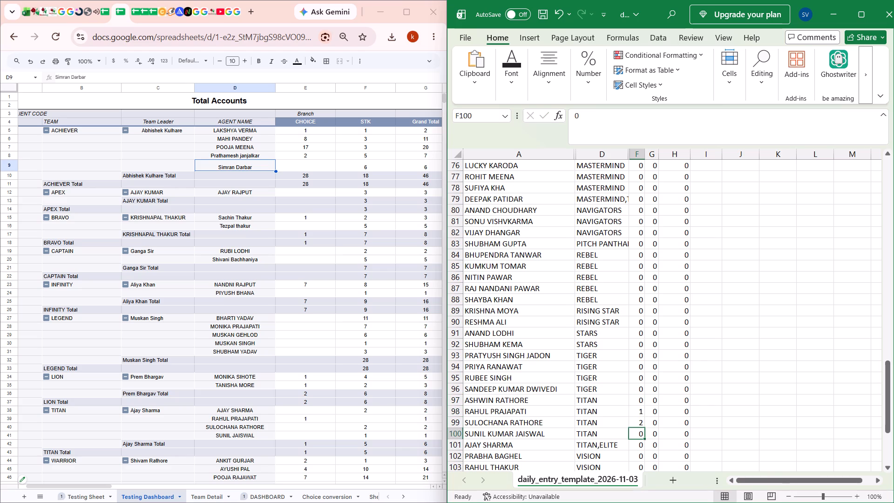
pyautogui.press('1')
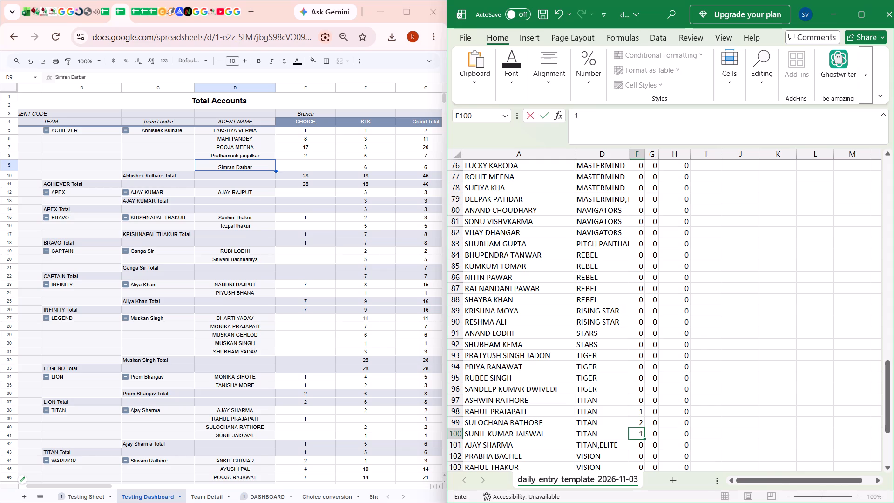
pyautogui.press('Return')
pyautogui.press('2')
pyautogui.press('Return')
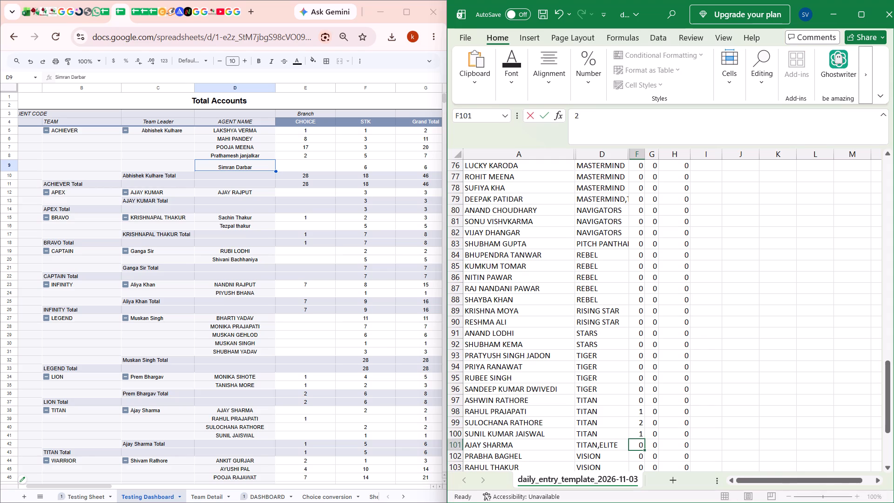
# Enter the WARRIOR agents' acc values from the dashboard, 14 in F106, 3 in F107, 21 in F108 and 3 in F110.
pyautogui.scroll(-1, 639, 405)
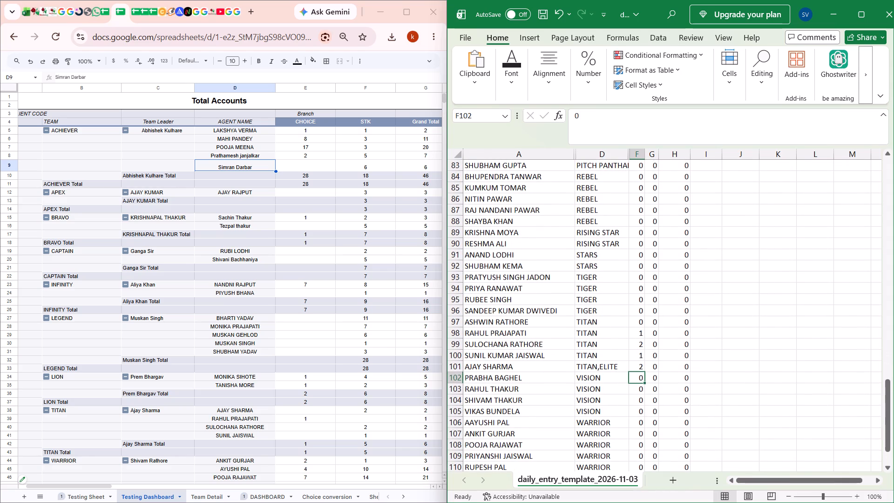
pyautogui.click(628, 421)
pyautogui.click(635, 422)
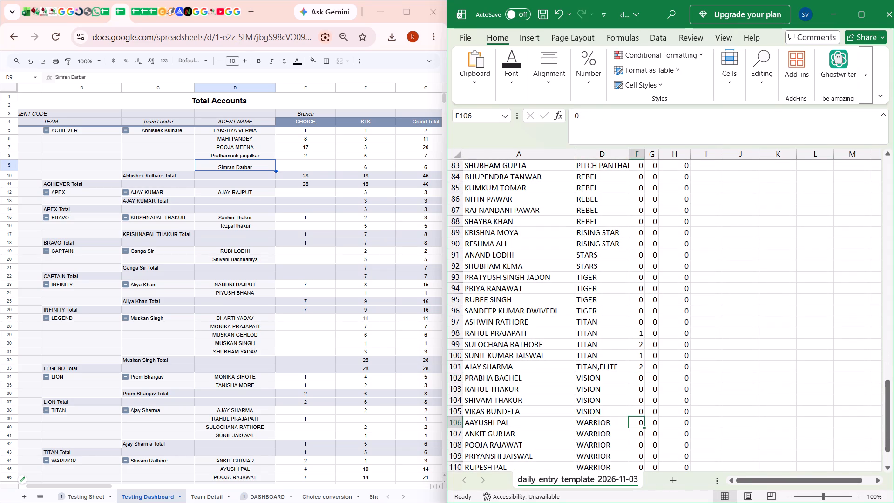
pyautogui.scroll(-1, 295, 378)
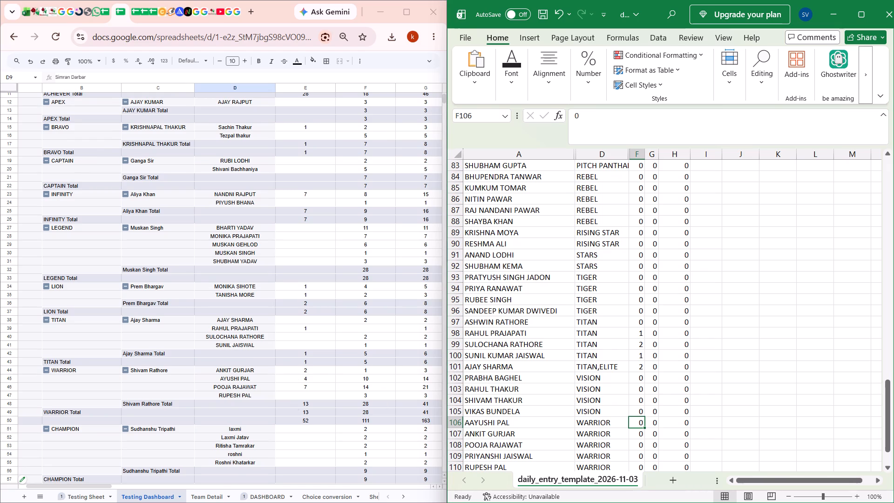
pyautogui.write('14')
pyautogui.press('Return')
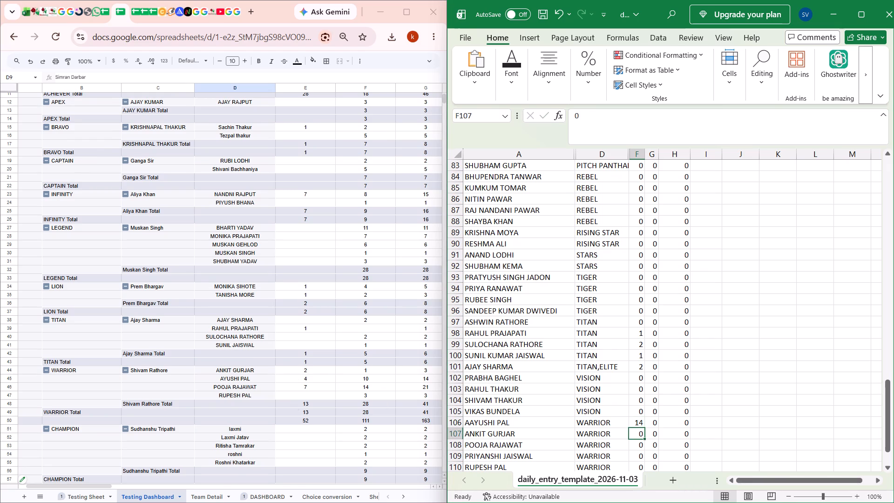
pyautogui.press('3')
pyautogui.press('Return')
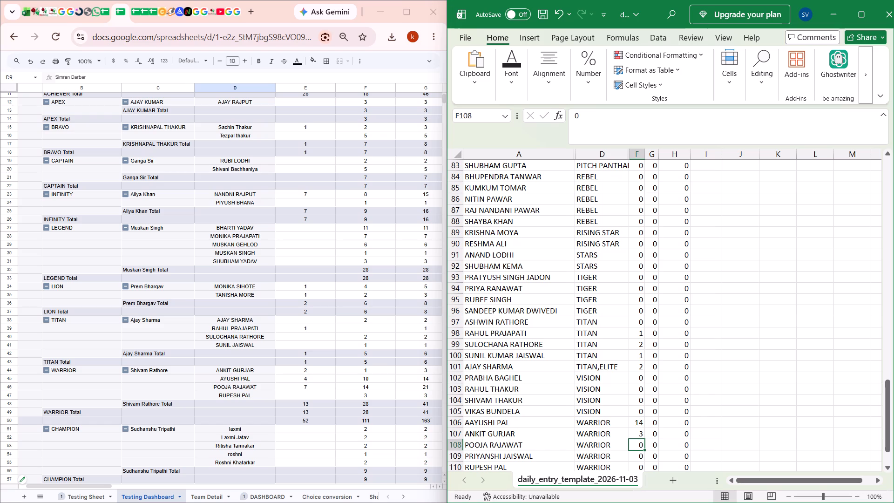
pyautogui.write('21')
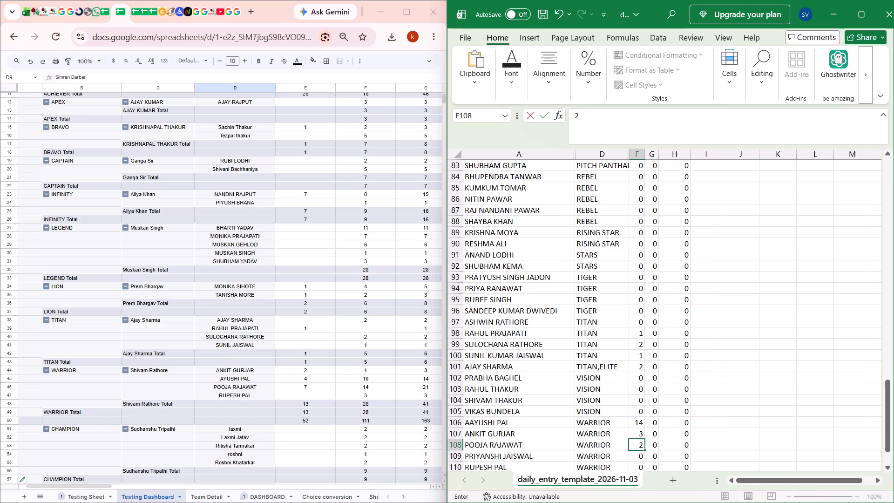
pyautogui.press('Return')
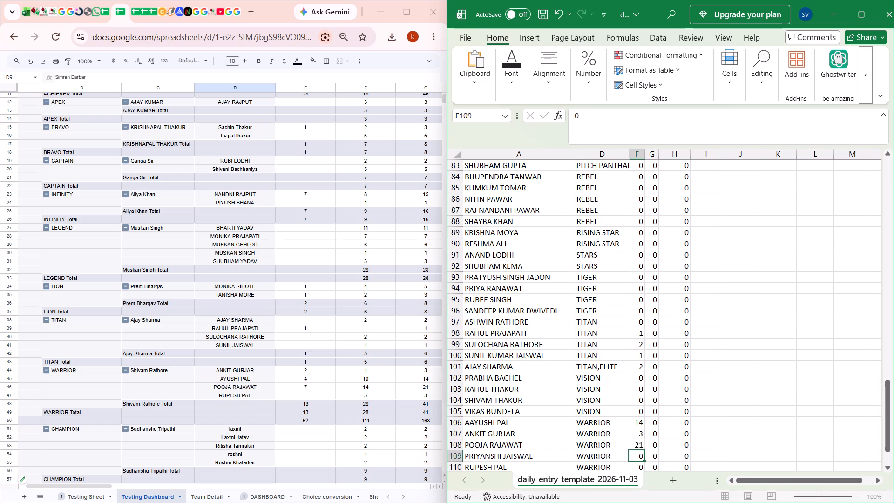
pyautogui.press('Return')
pyautogui.press('3')
pyautogui.press('Return')
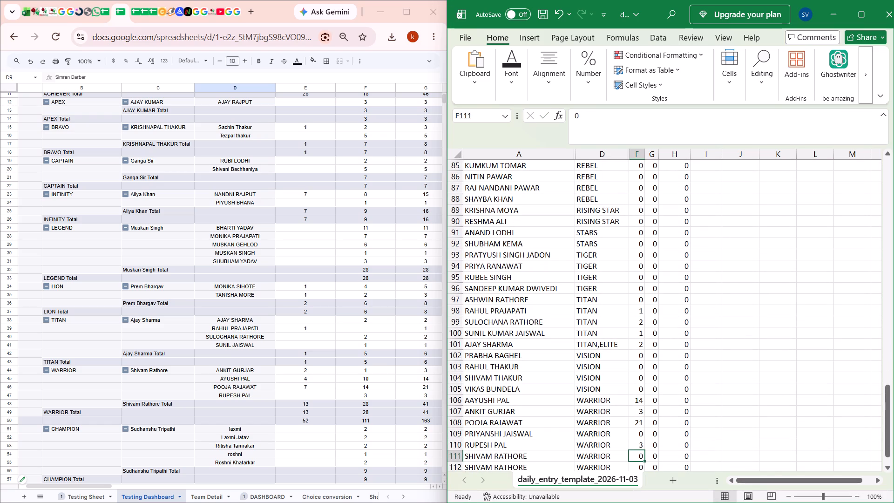
# Enter the CHAMPION agents' acc values in F30:F32 as 4, 2 and 3, combining duplicate dashboard entries, and check the team's sum.
pyautogui.scroll(4, 549, 391)
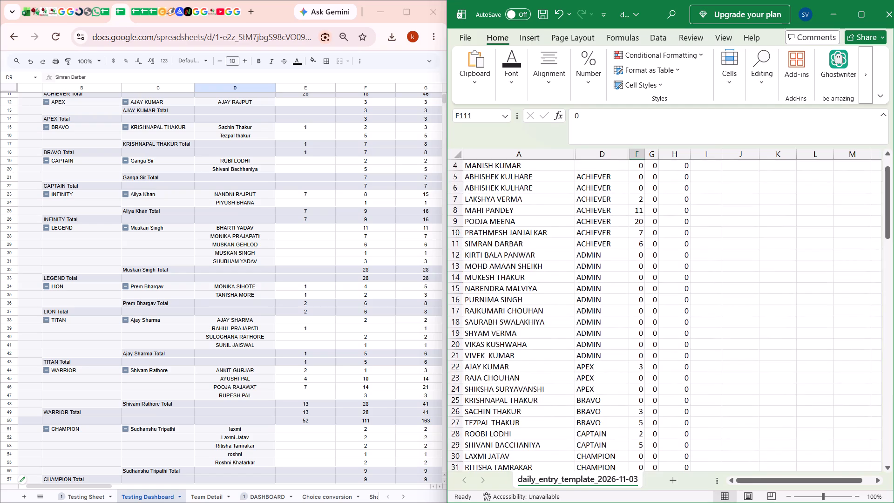
pyautogui.scroll(-1, 640, 380)
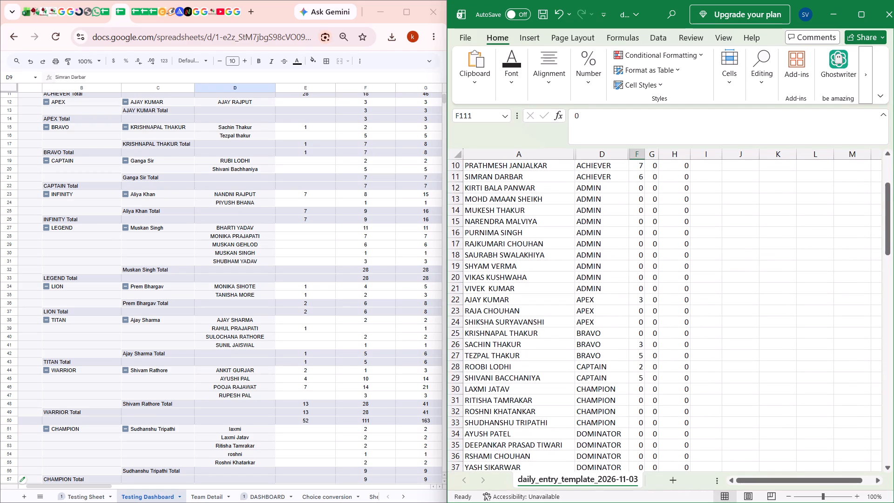
pyautogui.click(638, 393)
pyautogui.scroll(-1, 448, 383)
pyautogui.scroll(-1, 372, 441)
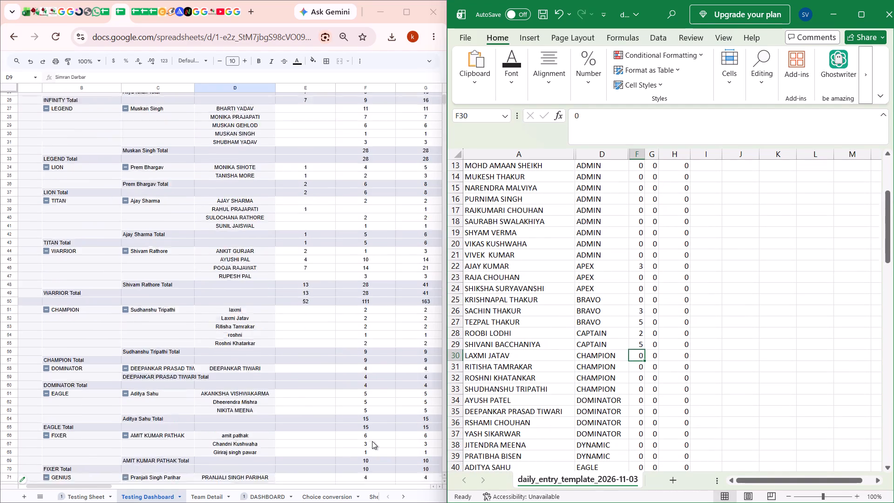
pyautogui.scroll(-2, 372, 441)
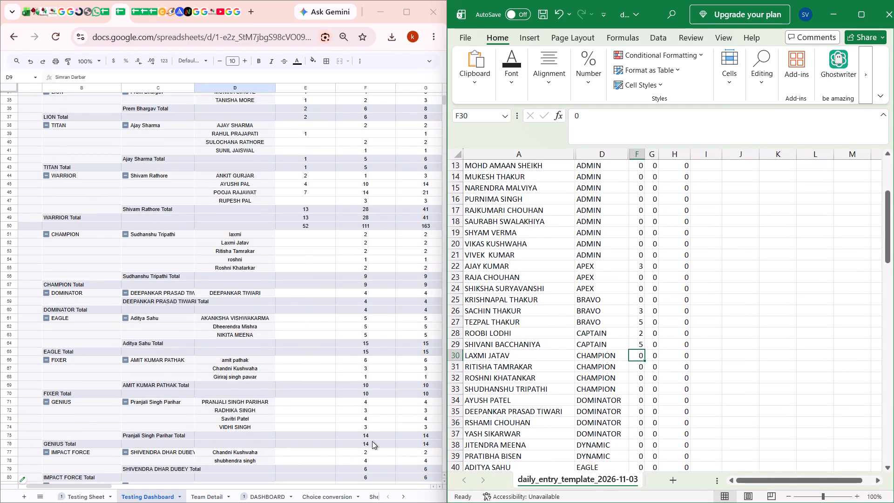
pyautogui.press('2')
pyautogui.press('Return')
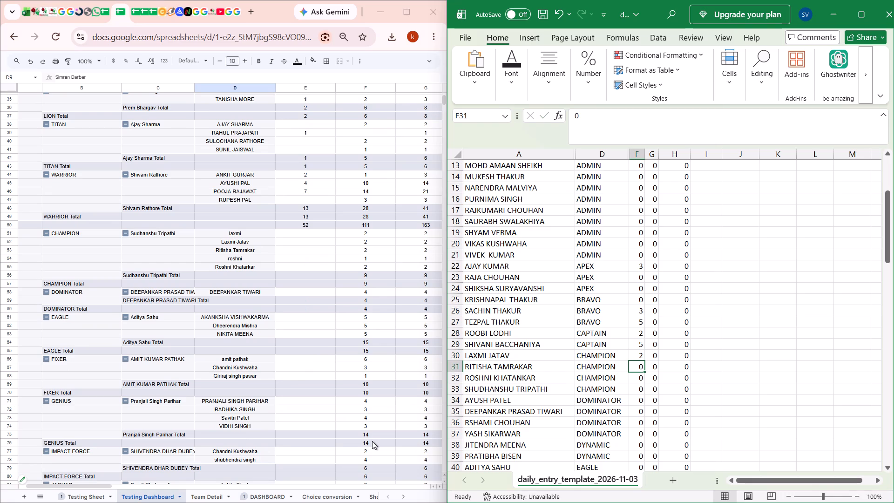
pyautogui.press('Up')
pyautogui.press('4')
pyautogui.press('Return')
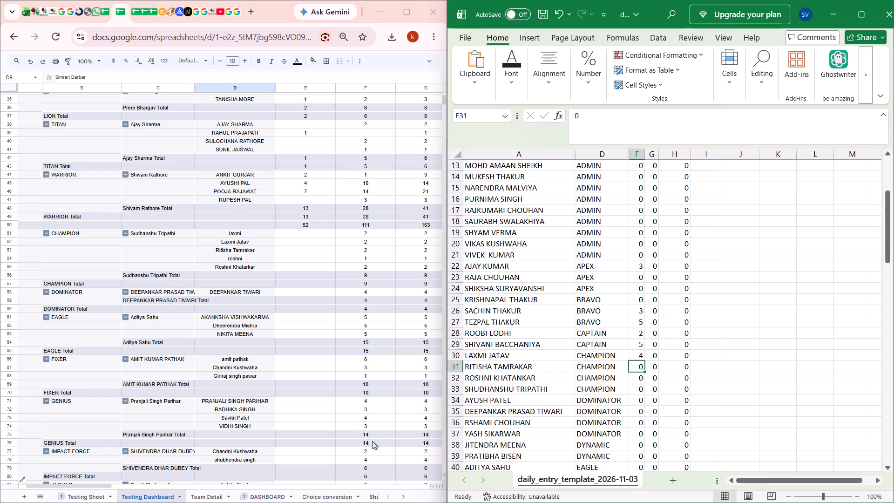
pyautogui.press('2')
pyautogui.press('Return')
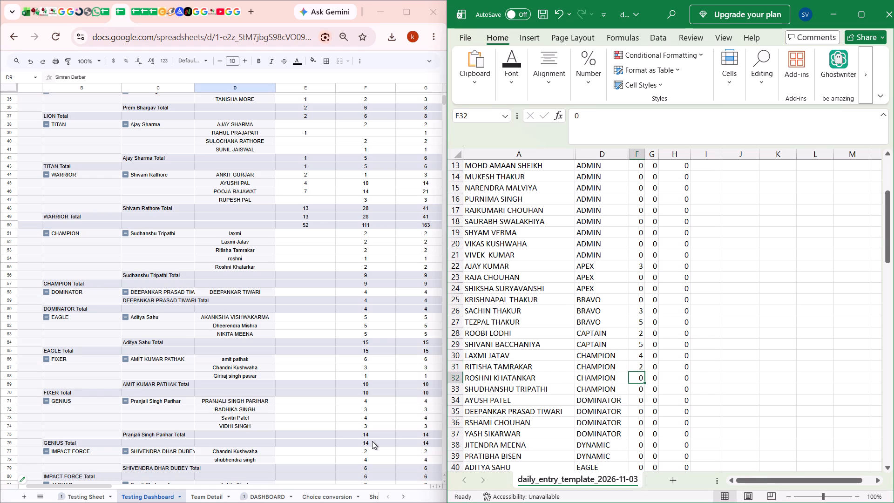
pyautogui.press('3')
pyautogui.press('Return')
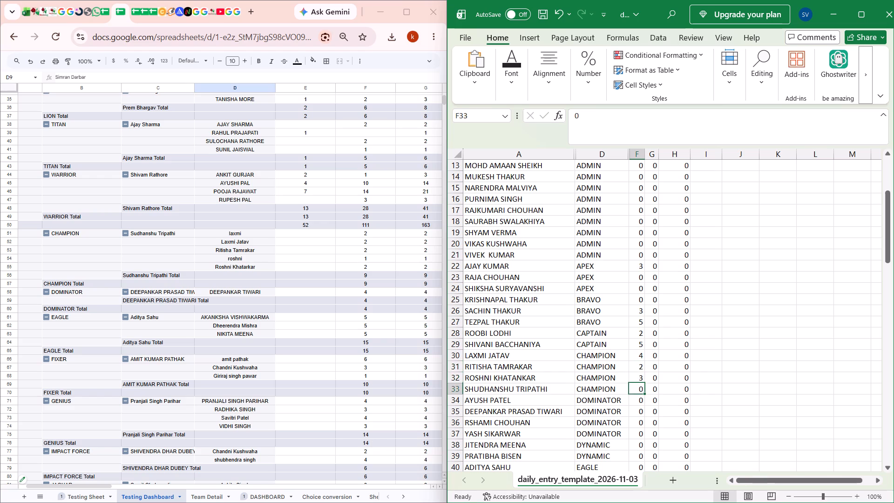
pyautogui.moveTo(637, 352); pyautogui.dragTo(634, 393)
pyautogui.click(634, 393)
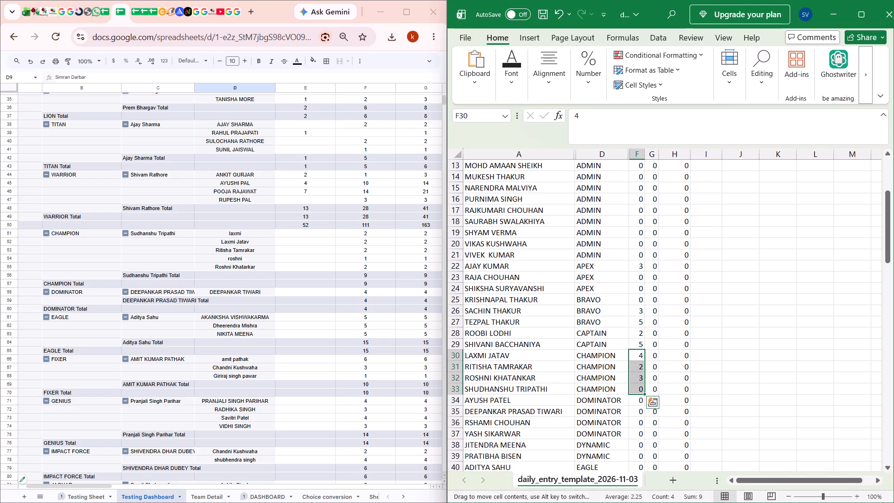
# Enter the DOMINATOR agent's acc value from the dashboard, 4 in F35.
pyautogui.moveTo(597, 414); pyautogui.dragTo(620, 406)
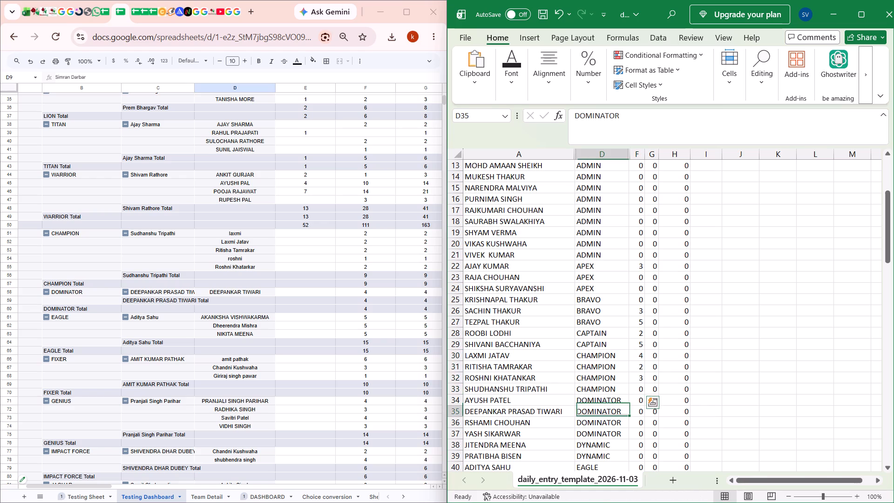
pyautogui.moveTo(620, 406); pyautogui.dragTo(635, 413)
pyautogui.click(635, 413)
pyautogui.press('4')
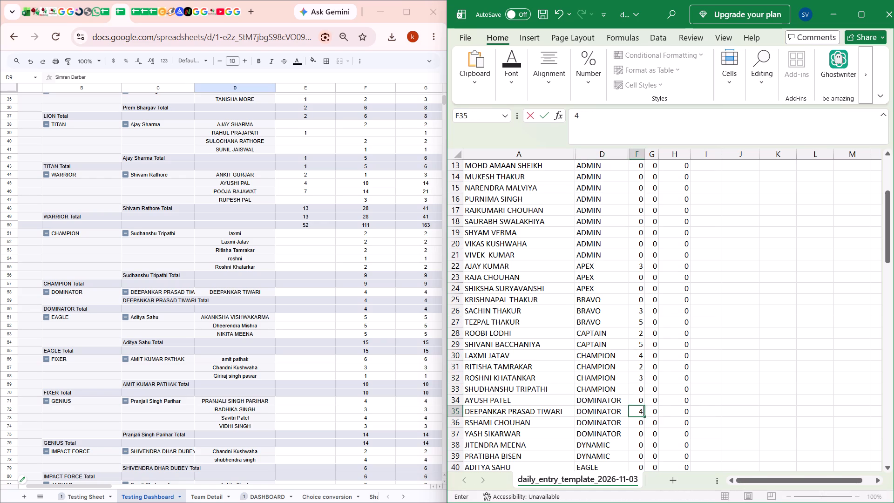
pyautogui.press('Return')
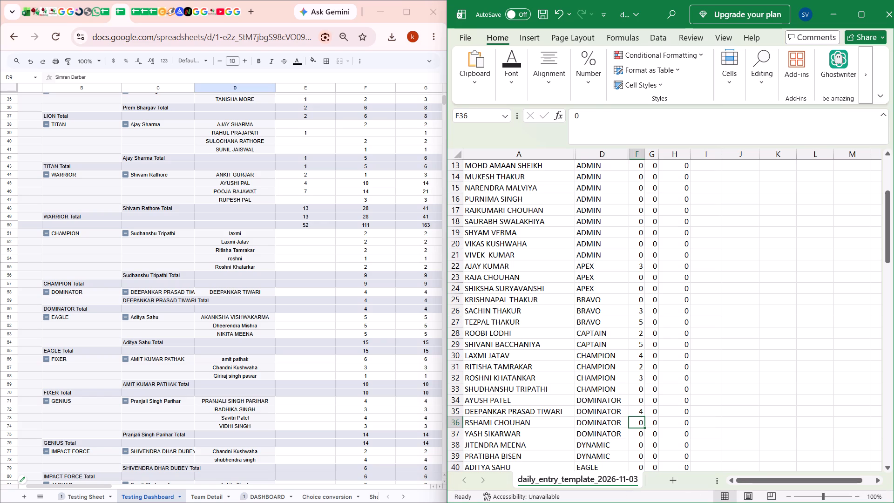
# Enter the EAGLE agents' acc values from the dashboard, 5 each in F41, F43 and F44.
pyautogui.press('Return')
pyautogui.press('Return')
pyautogui.press('Return')
pyautogui.press('Return')
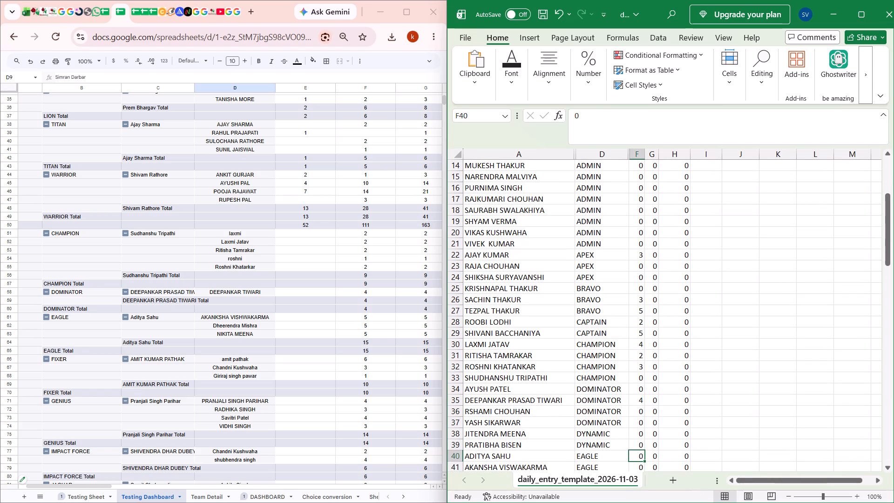
pyautogui.press('Return')
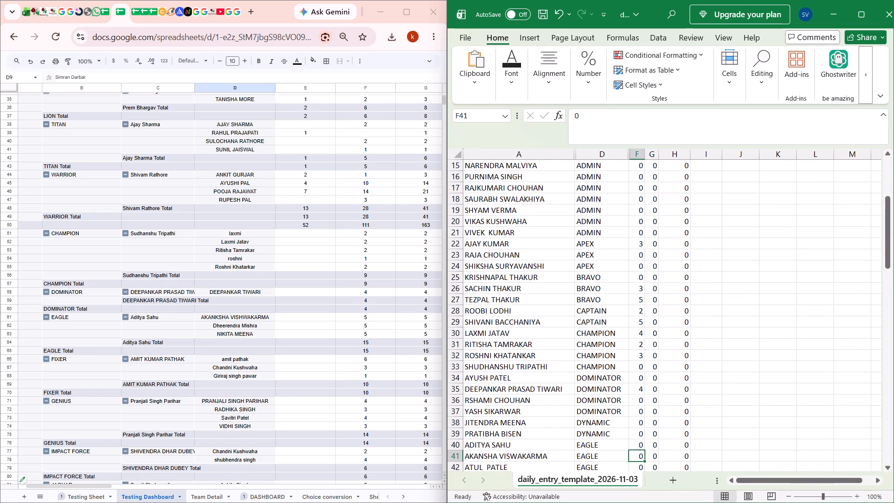
pyautogui.press('5')
pyautogui.press('Return')
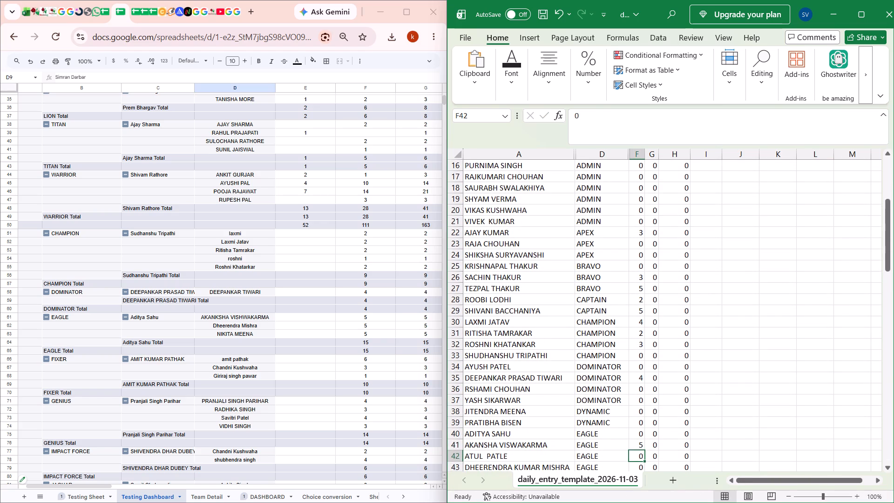
pyautogui.press('Return')
pyautogui.press('5')
pyautogui.press('Return')
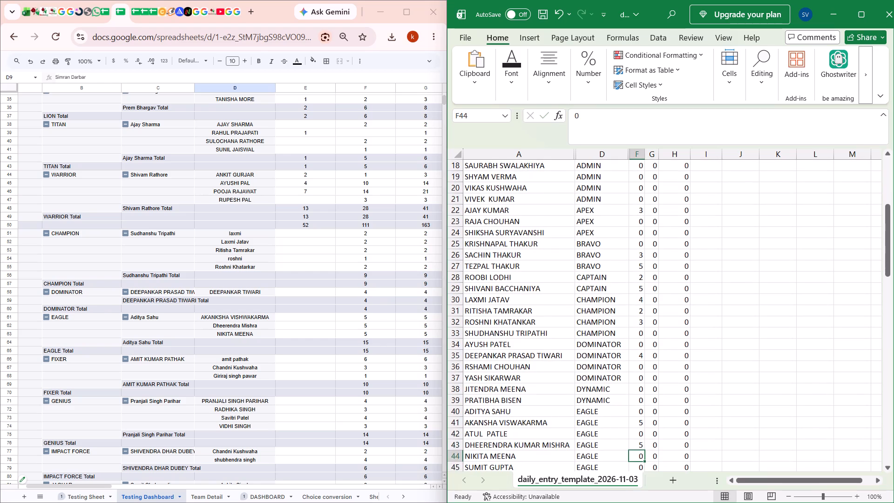
pyautogui.press('5')
pyautogui.press('Return')
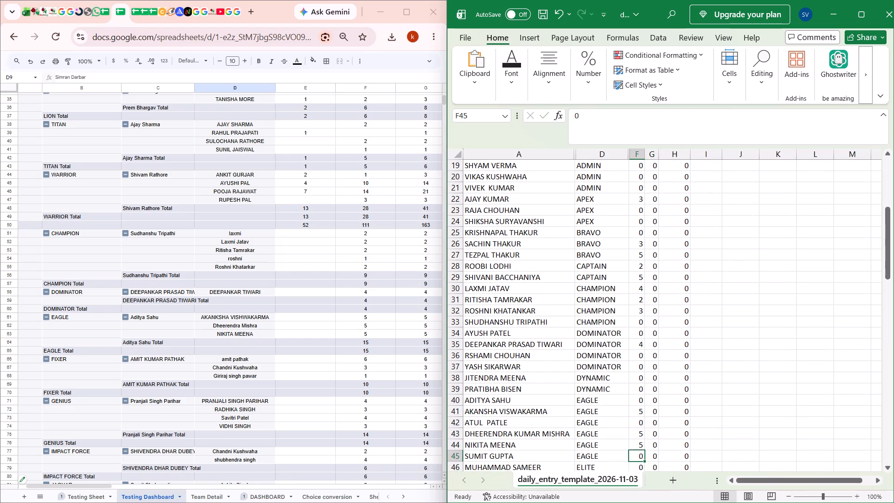
# Enter the FIXER team's total of 10 as the acc value in F48.
pyautogui.press('Return')
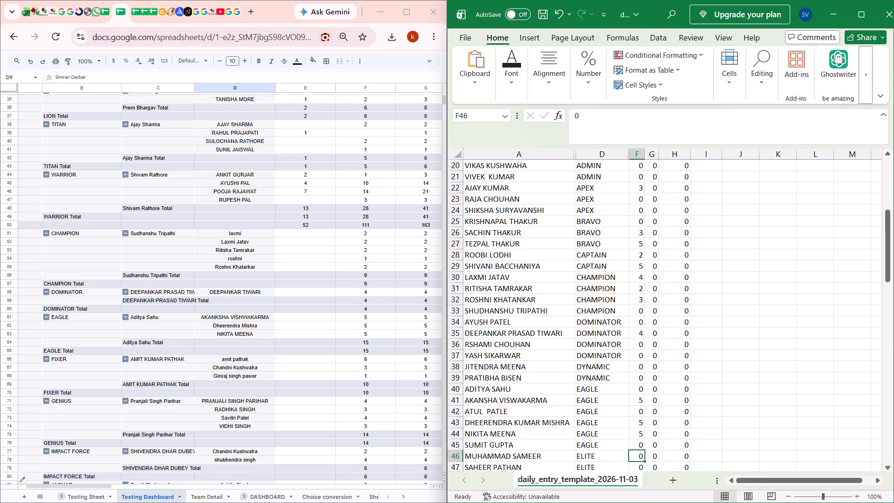
pyautogui.press('Return')
pyautogui.press('Return')
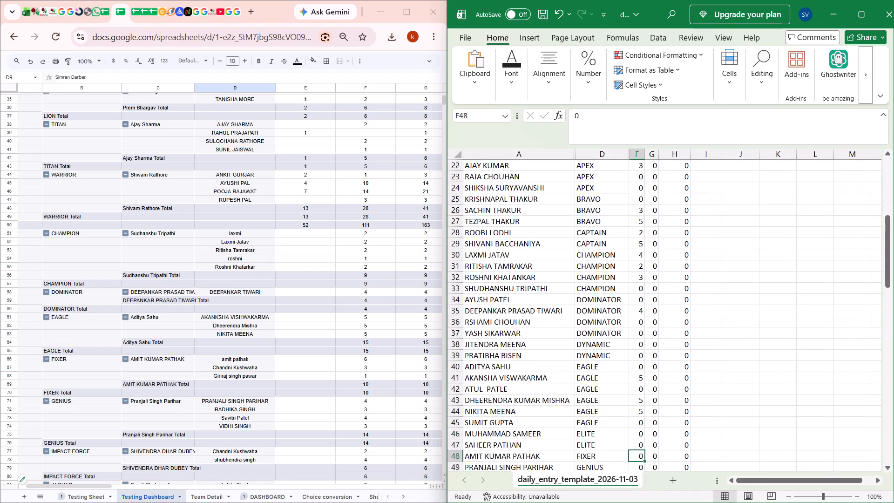
pyautogui.write('10')
pyautogui.press('Return')
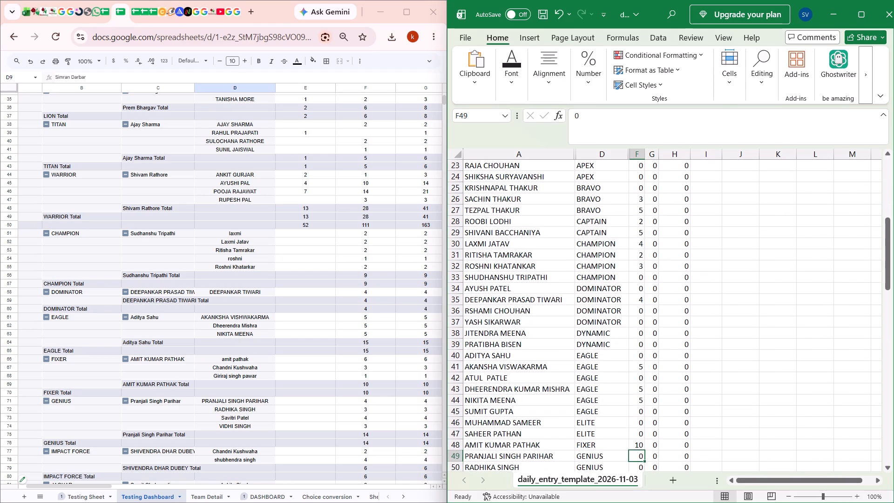
# Enter the GENIUS agents' acc values from the dashboard: 4, 3 and 4 in F49:F51, and 3 in F53.
pyautogui.press('4')
pyautogui.press('Return')
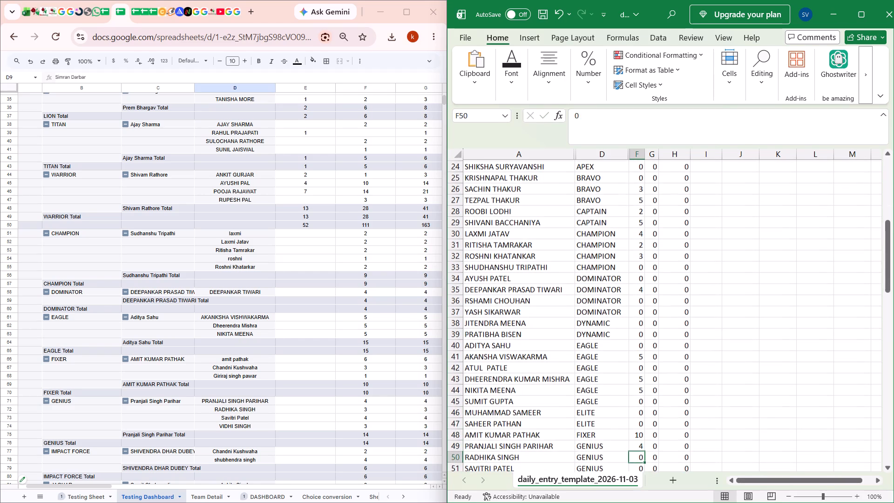
pyautogui.press('3')
pyautogui.press('Return')
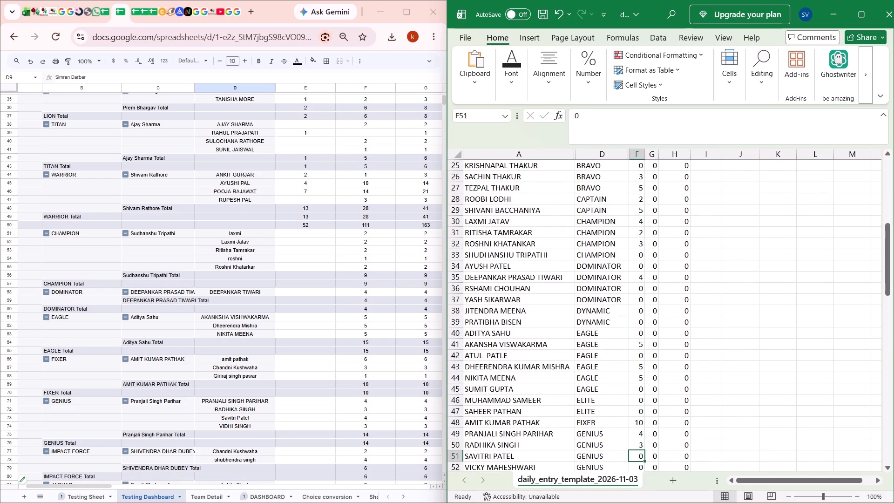
pyautogui.press('4')
pyautogui.press('Return')
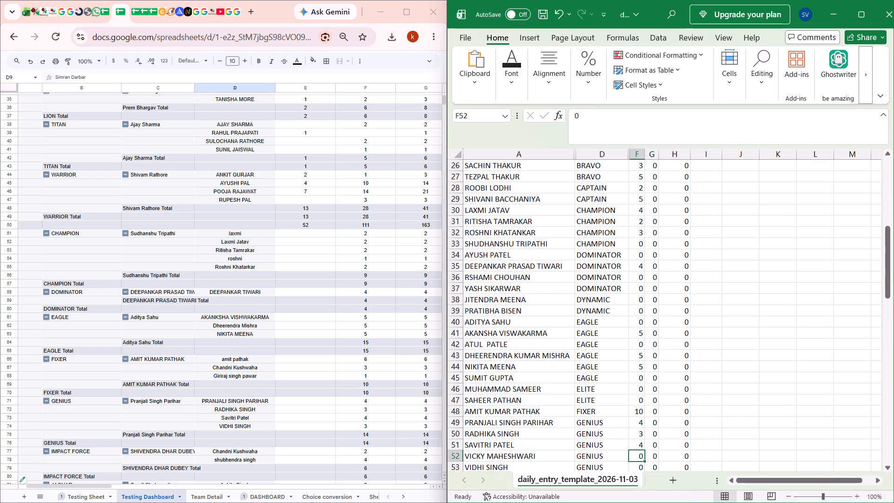
pyautogui.press('Return')
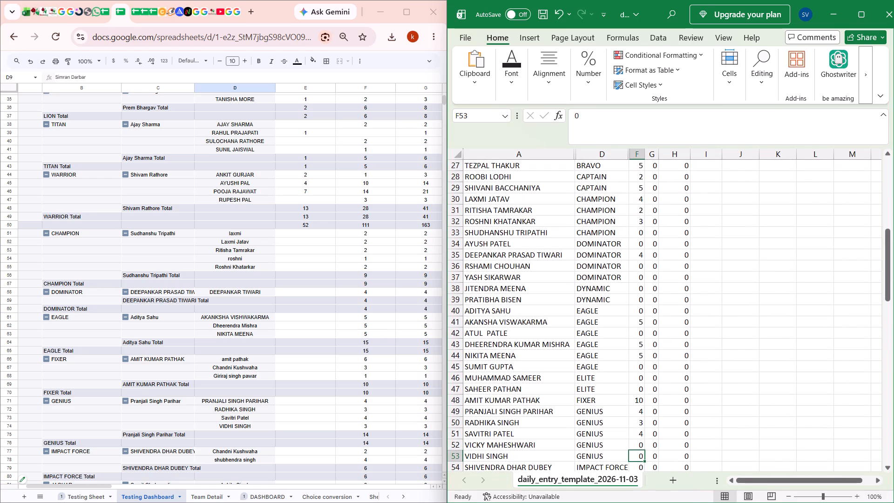
pyautogui.press('3')
pyautogui.press('Return')
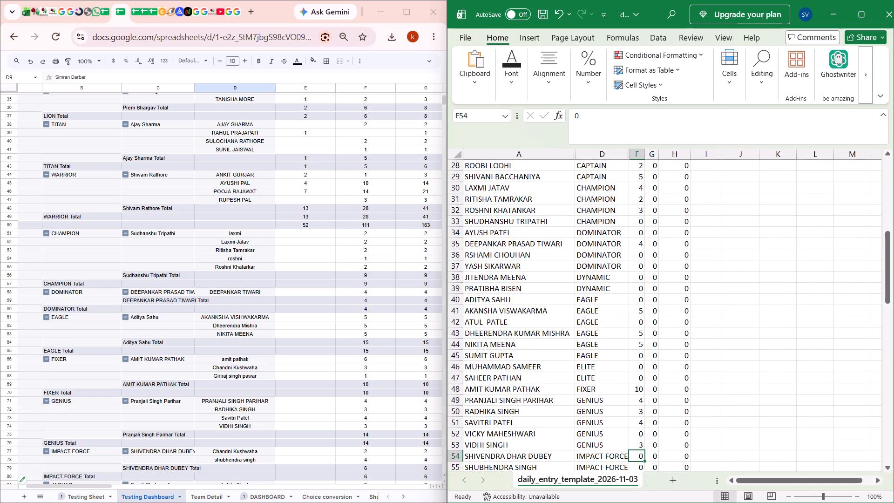
# Enter the IMPACT FORCE acc values from the dashboard, 2 in F54 and 4 in F55.
pyautogui.press('Return')
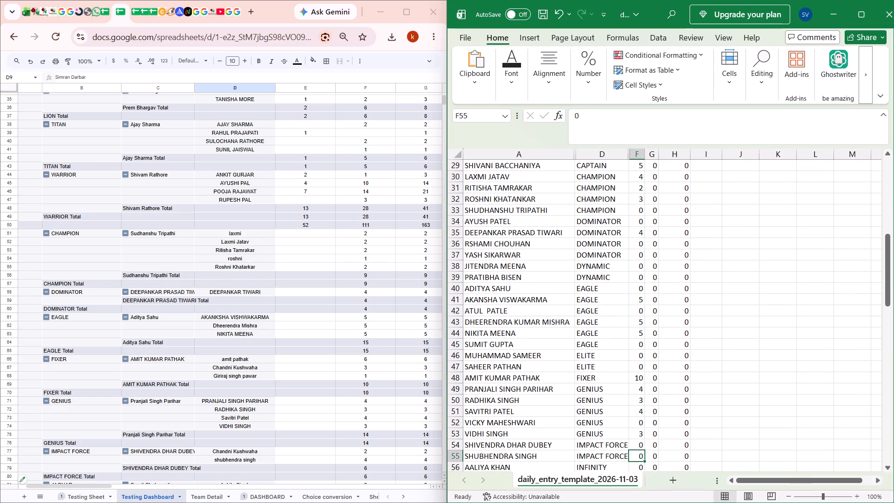
pyautogui.press('Up')
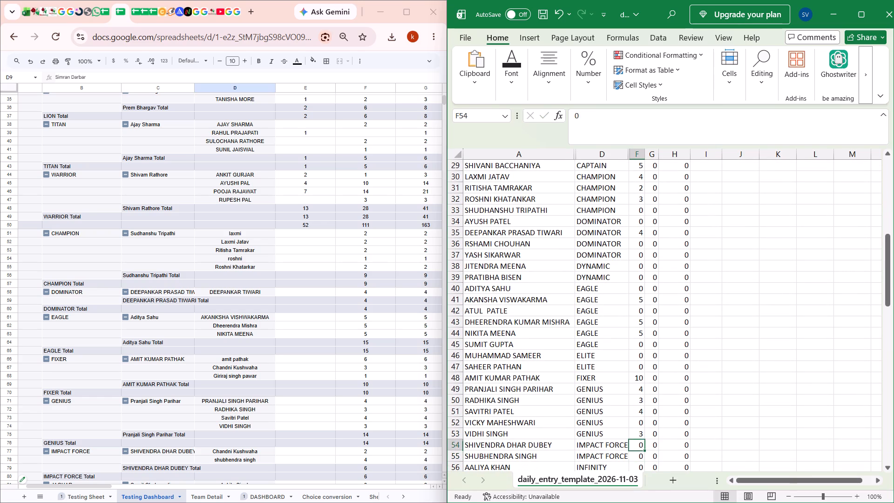
pyautogui.press('2')
pyautogui.press('Return')
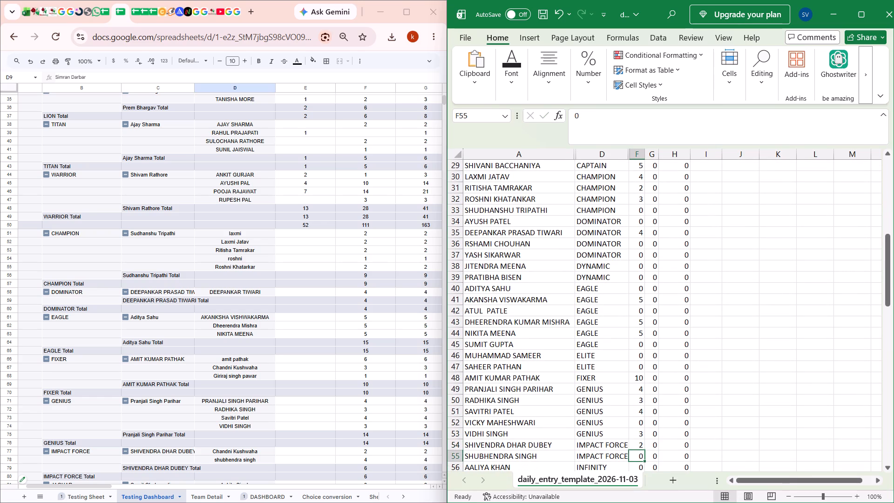
pyautogui.press('4')
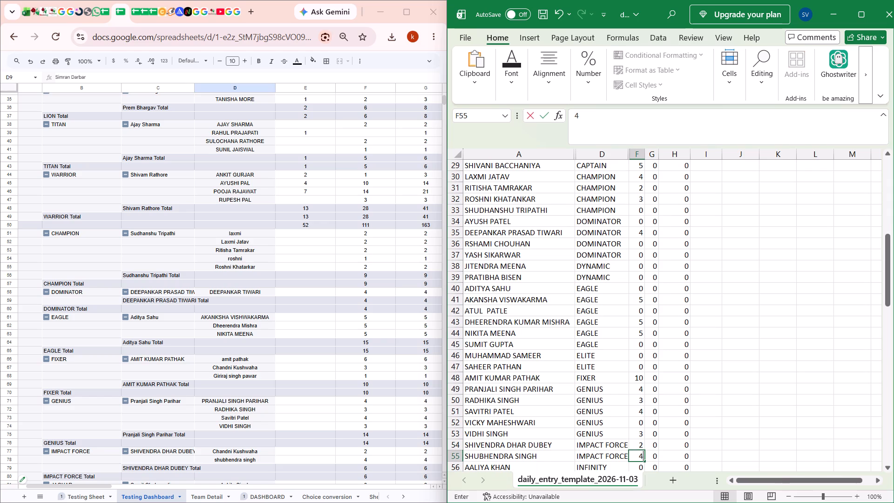
pyautogui.press('Return')
# Enter the JAGUAR agent's acc value from the dashboard, 3 in F59.
pyautogui.press('Return')
pyautogui.press('Return')
pyautogui.press('Return')
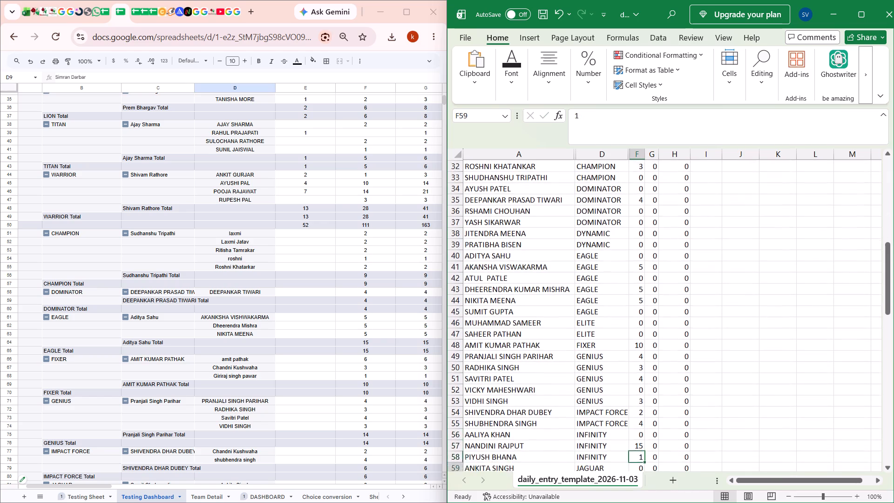
pyautogui.press('Return')
pyautogui.press('Return')
pyautogui.scroll(-1, 373, 363)
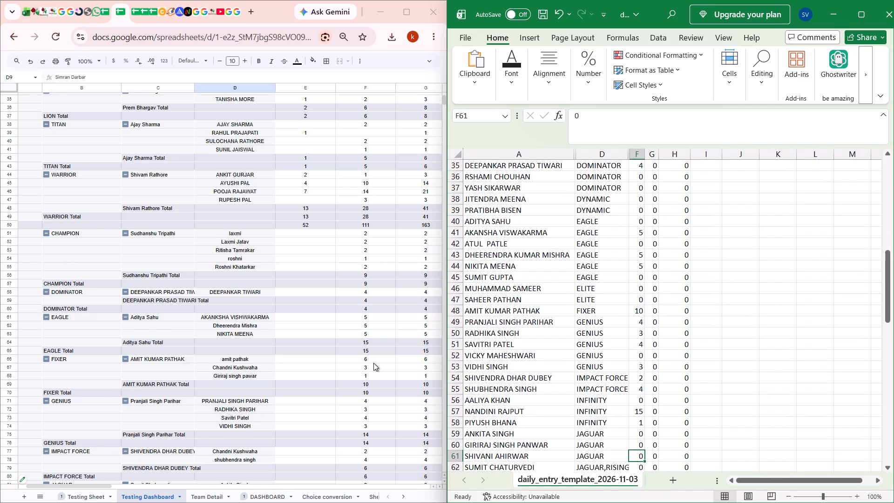
pyautogui.scroll(-2, 373, 363)
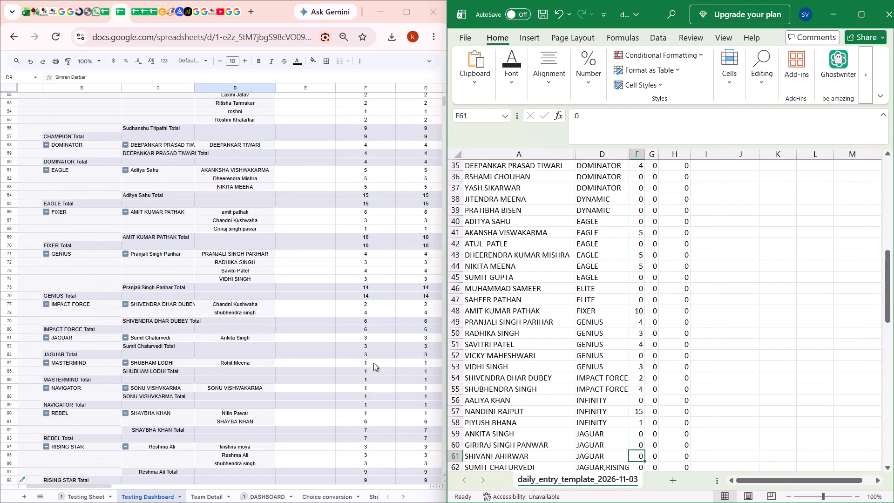
pyautogui.press('Up')
pyautogui.press('Up')
pyautogui.press('Up')
pyautogui.press('Down')
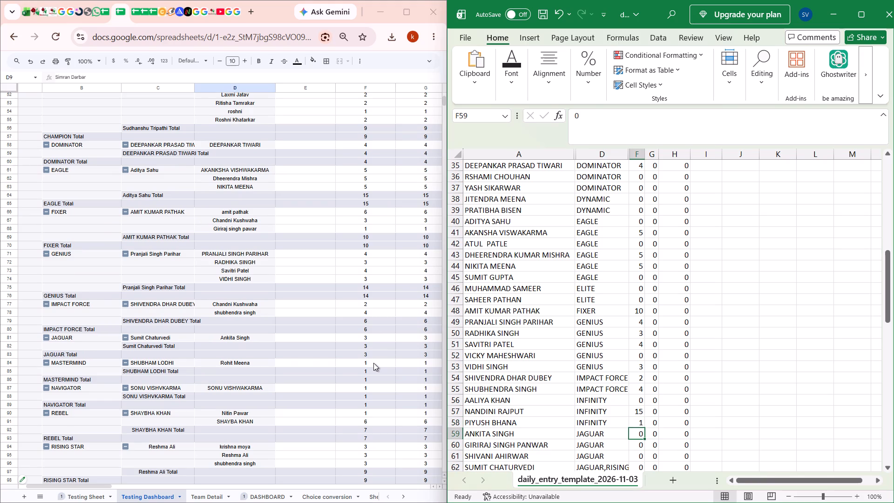
pyautogui.press('3')
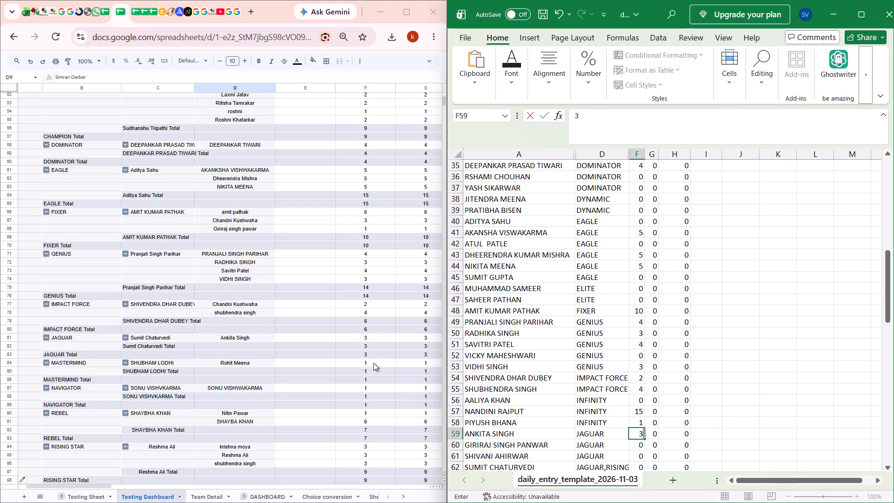
pyautogui.press('Return')
# Find the MASTERMIND agent listed on the dashboard and enter the acc value 1 in F77.
pyautogui.press('Return')
pyautogui.press('Return')
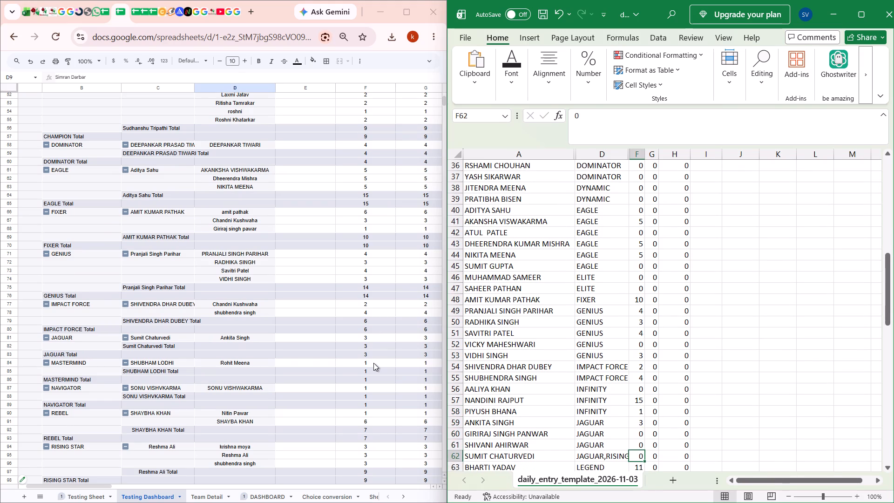
pyautogui.press('Return')
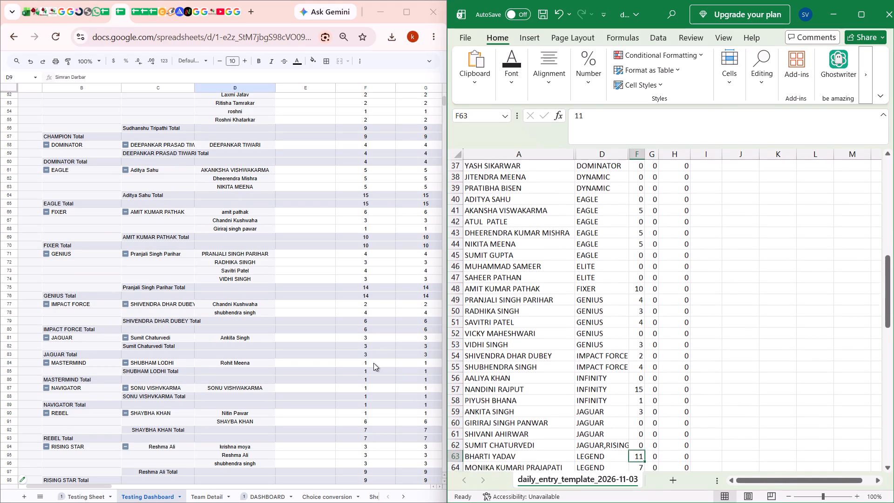
pyautogui.press('Return')
pyautogui.press('Return')
pyautogui.press('Return')
pyautogui.press('Return')
pyautogui.press('Return')
pyautogui.press('Return')
pyautogui.press('Return')
pyautogui.press('Return')
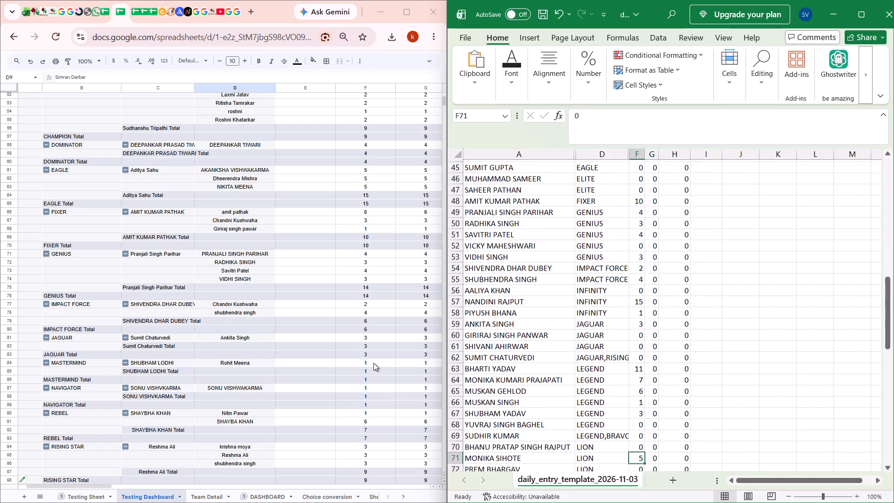
pyautogui.press('Return')
pyautogui.press('Return')
pyautogui.press('Return')
pyautogui.press('Return')
pyautogui.press('Return')
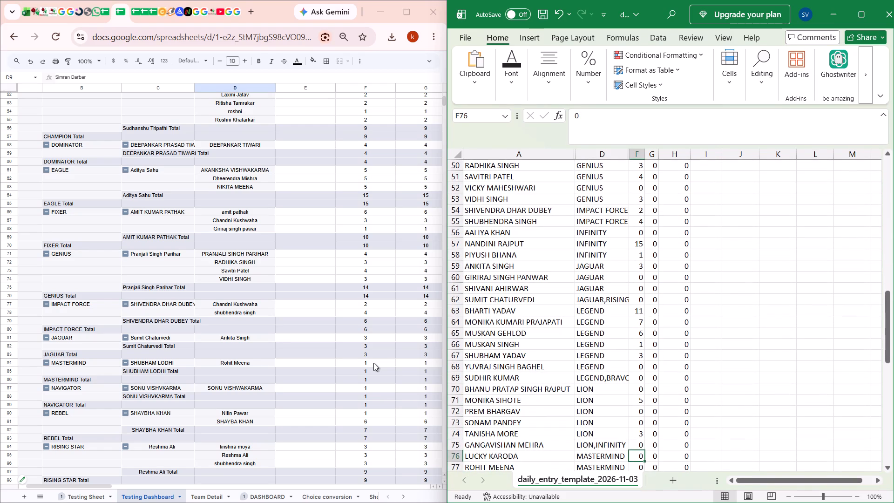
pyautogui.press('Return')
pyautogui.press('Return')
pyautogui.press('Return')
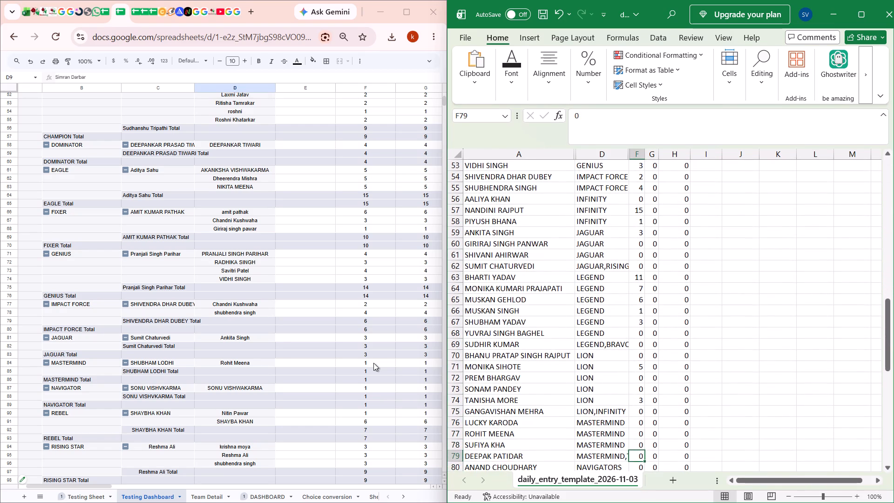
pyautogui.press('Return')
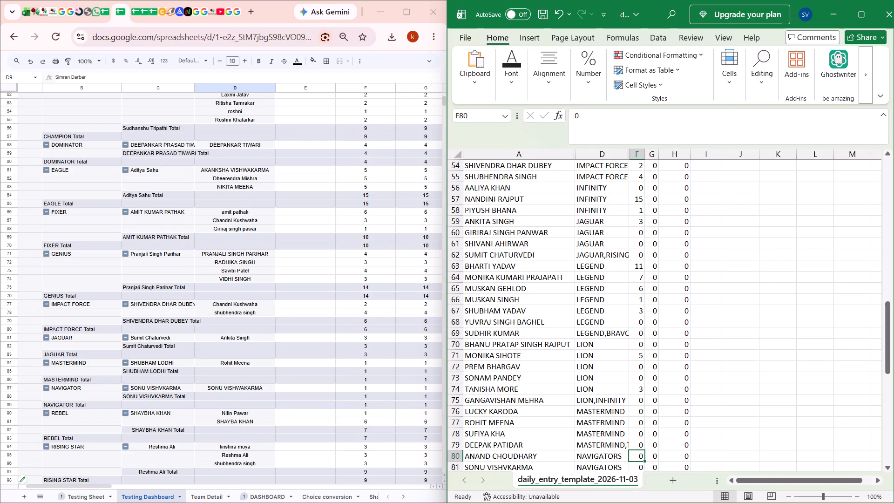
pyautogui.moveTo(535, 411); pyautogui.dragTo(597, 445)
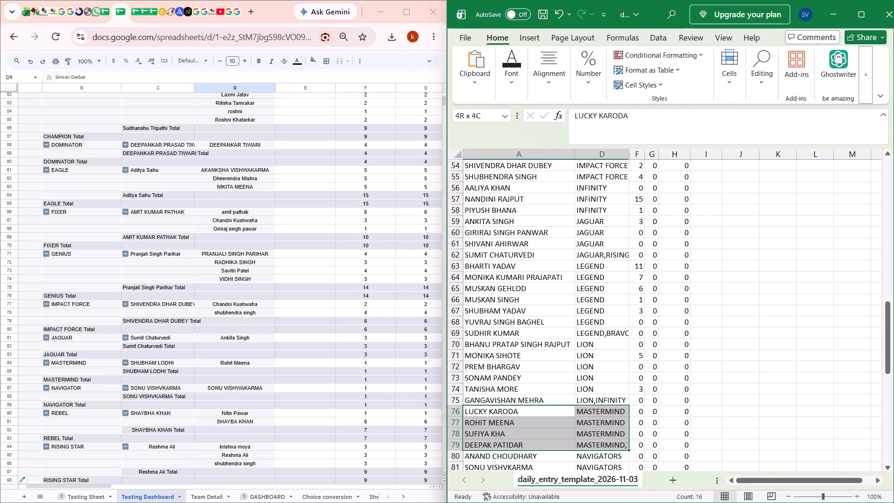
pyautogui.moveTo(597, 445); pyautogui.dragTo(603, 446)
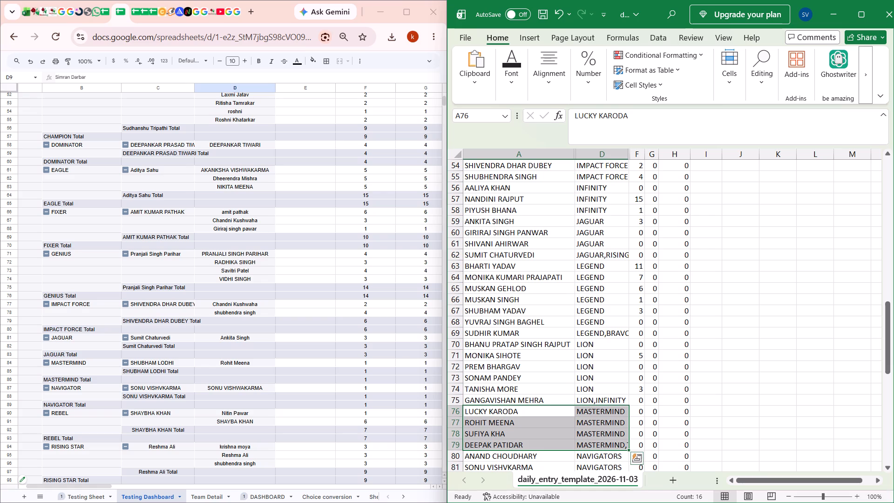
pyautogui.moveTo(550, 422); pyautogui.dragTo(618, 422)
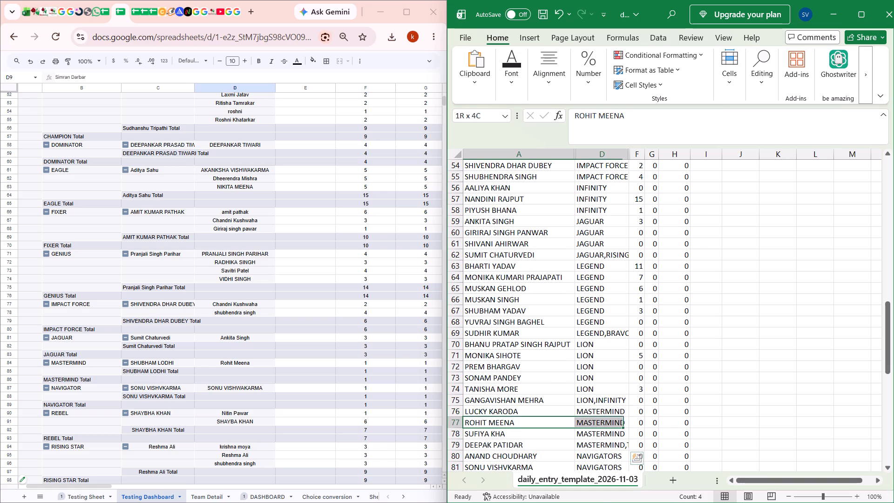
pyautogui.moveTo(618, 422); pyautogui.dragTo(636, 424)
pyautogui.click(636, 424)
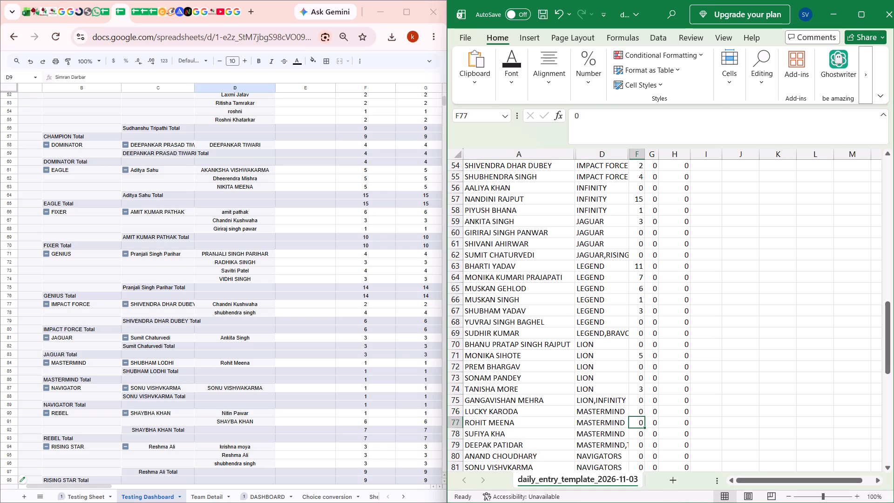
pyautogui.press('1')
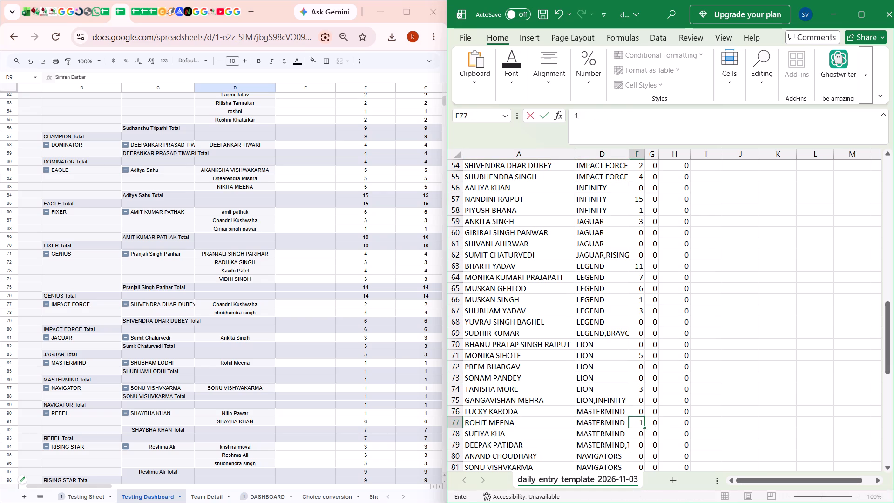
pyautogui.press('Return')
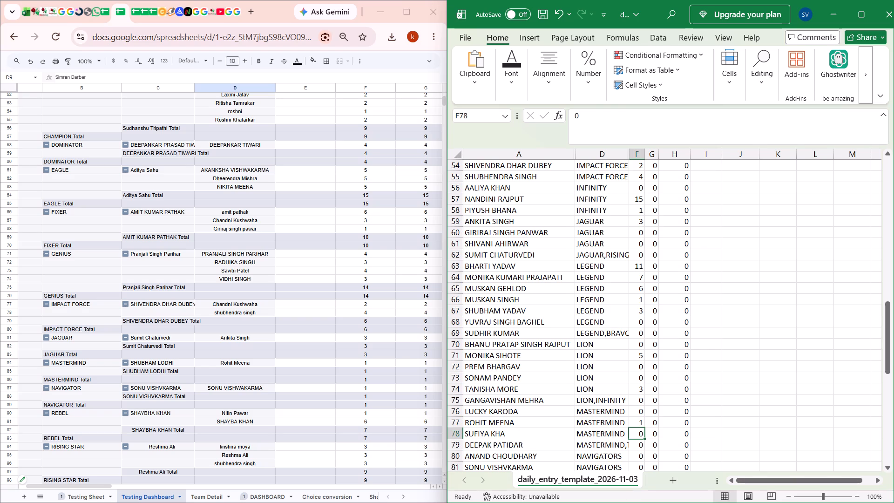
# Enter the NAVIGATORS agent's acc value from the dashboard, 1 in F81.
pyautogui.press('Return')
pyautogui.press('Return')
pyautogui.press('Return')
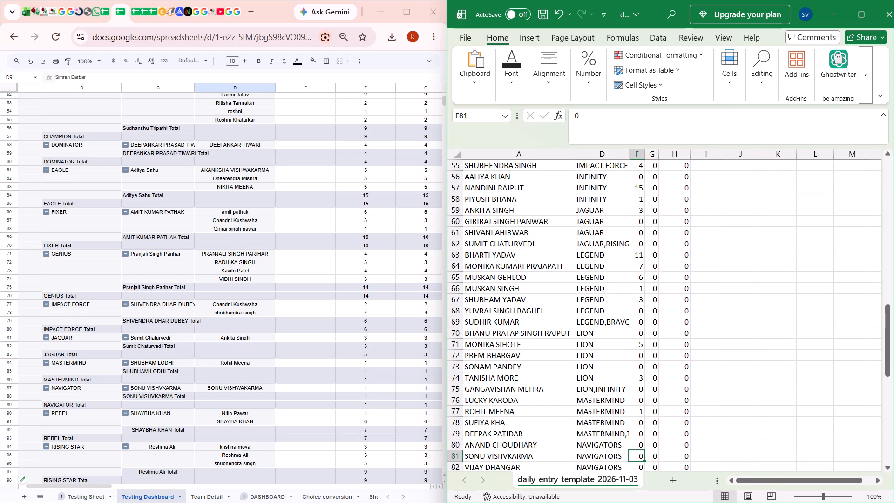
pyautogui.press('1')
pyautogui.press('Return')
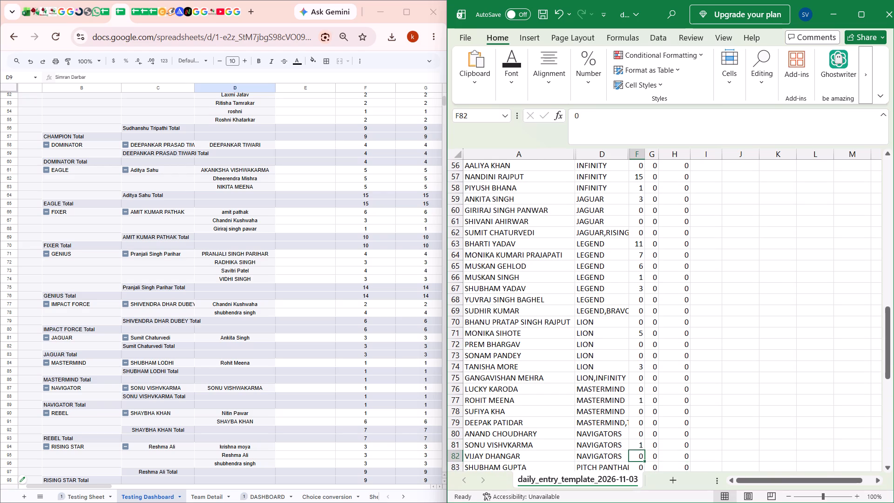
# Look through the remaining template rows from REBEL and RISING STAR down to WARRIOR and review their acc values.
pyautogui.press('Return')
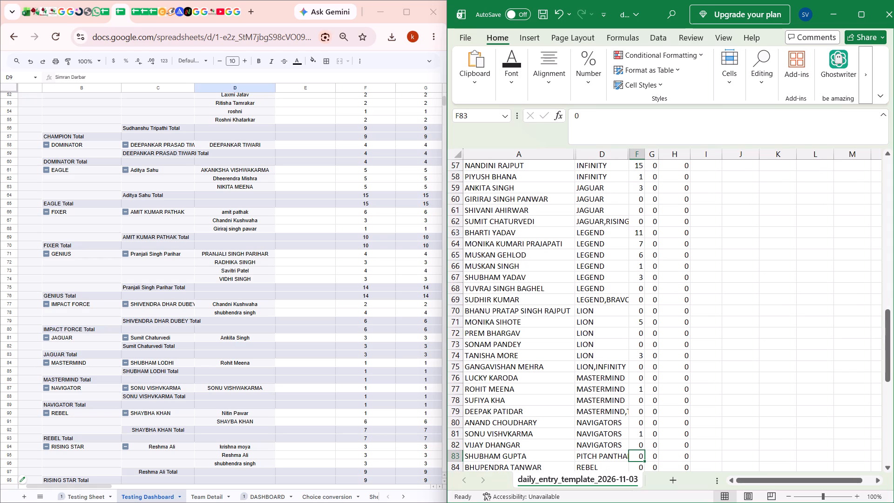
pyautogui.press('Return')
pyautogui.press('Return')
pyautogui.press('Return')
pyautogui.press('Return')
pyautogui.press('Return')
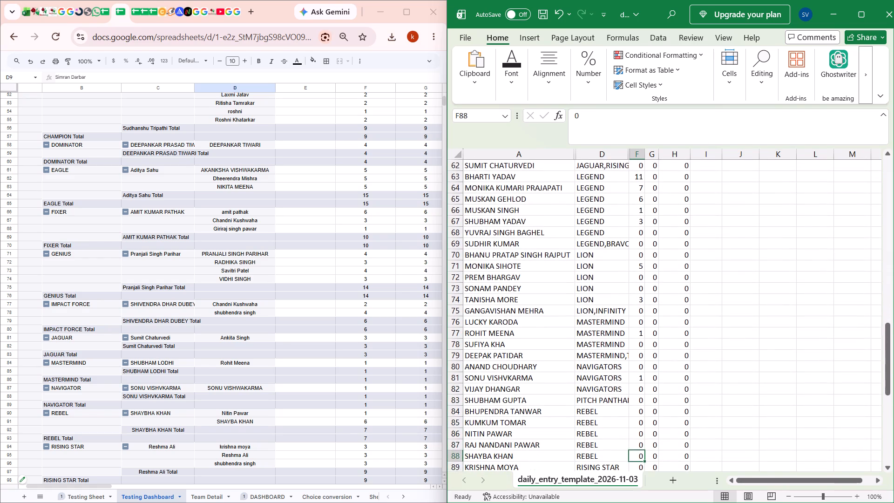
pyautogui.press('Return')
pyautogui.press('Return')
pyautogui.press('Return')
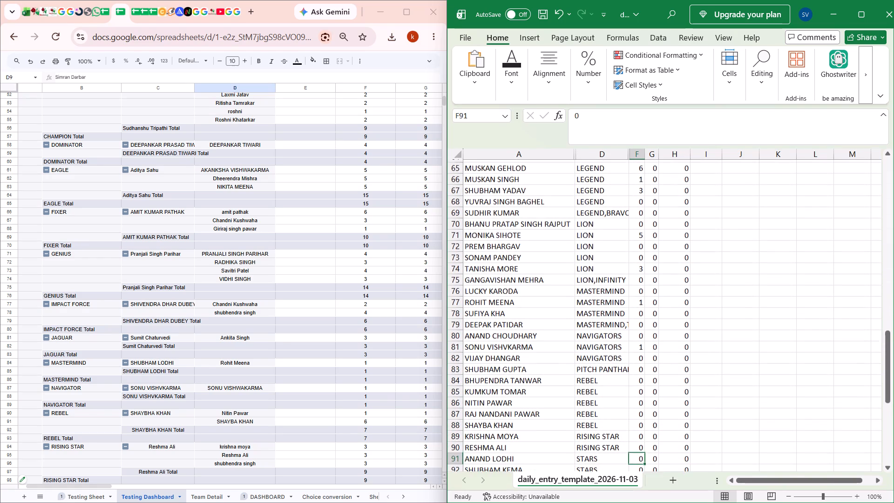
pyautogui.press('Return')
pyautogui.press('Return')
pyautogui.press('Return')
pyautogui.press('Return')
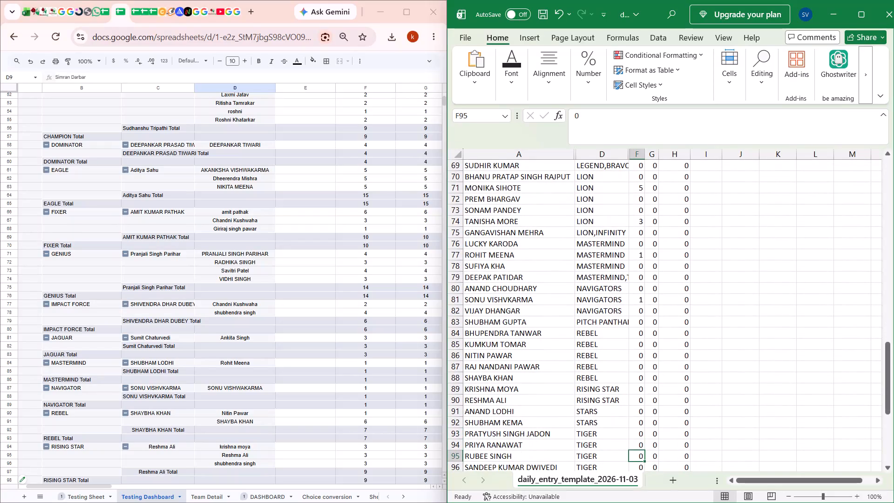
pyautogui.scroll(-1, 636, 424)
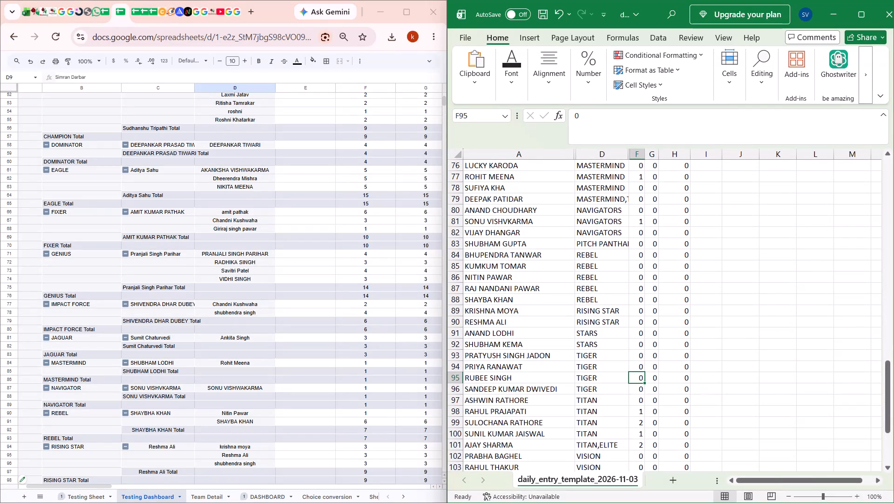
pyautogui.scroll(-2, 636, 424)
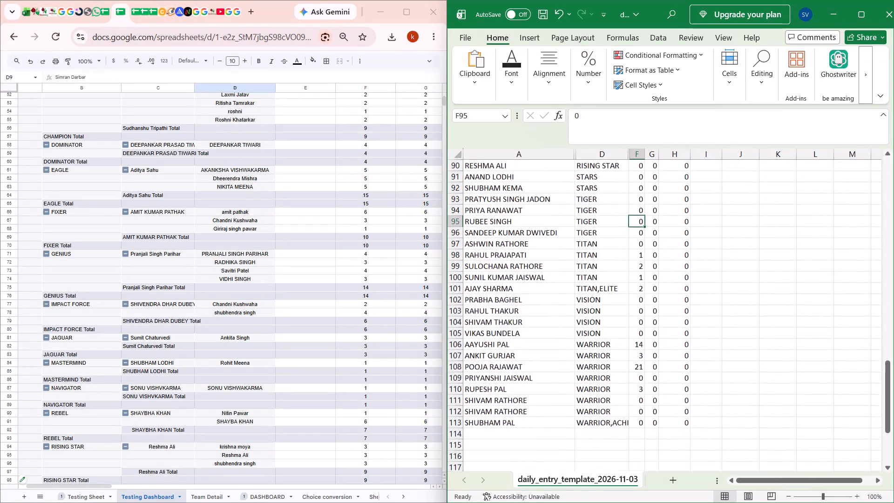
pyautogui.scroll(1, 636, 424)
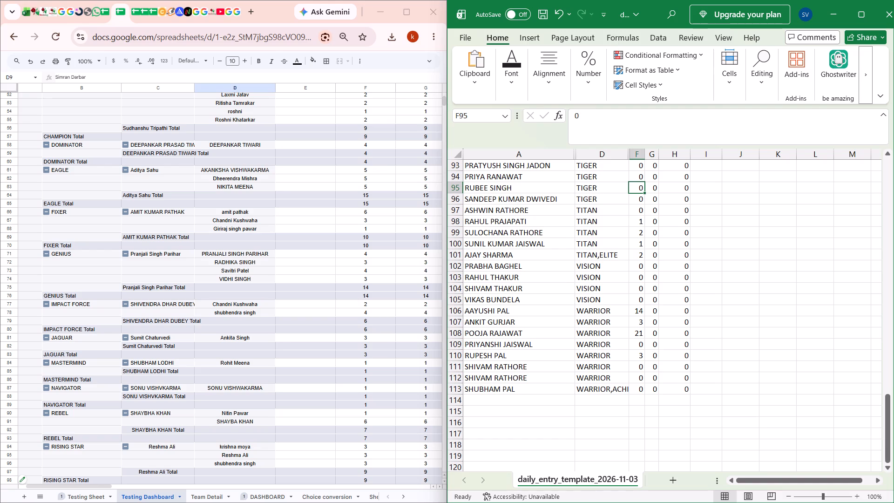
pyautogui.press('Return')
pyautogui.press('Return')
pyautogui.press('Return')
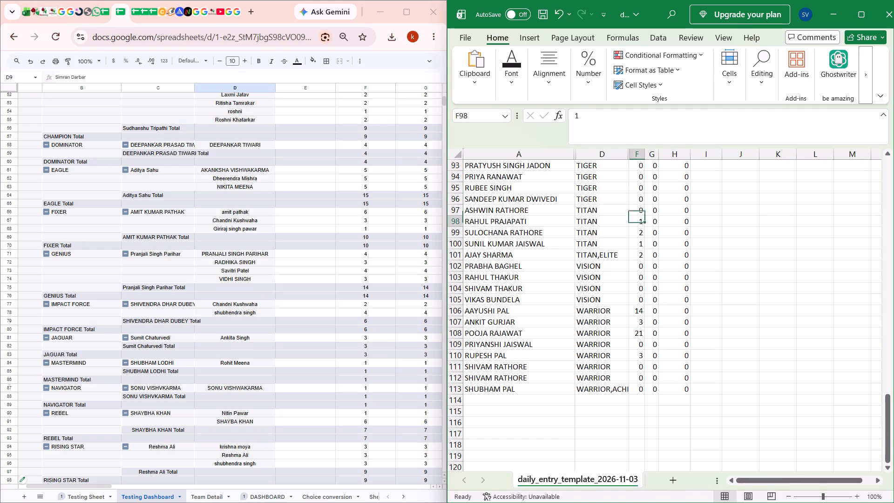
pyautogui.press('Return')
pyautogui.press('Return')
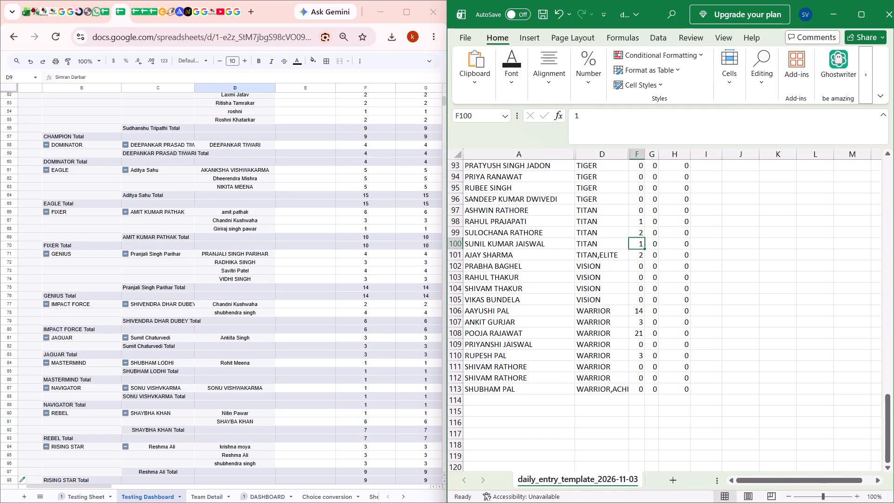
# Enter the REBEL agents' acc values from the dashboard, 1 in F86 and 6 in F88.
pyautogui.scroll(-1, 344, 346)
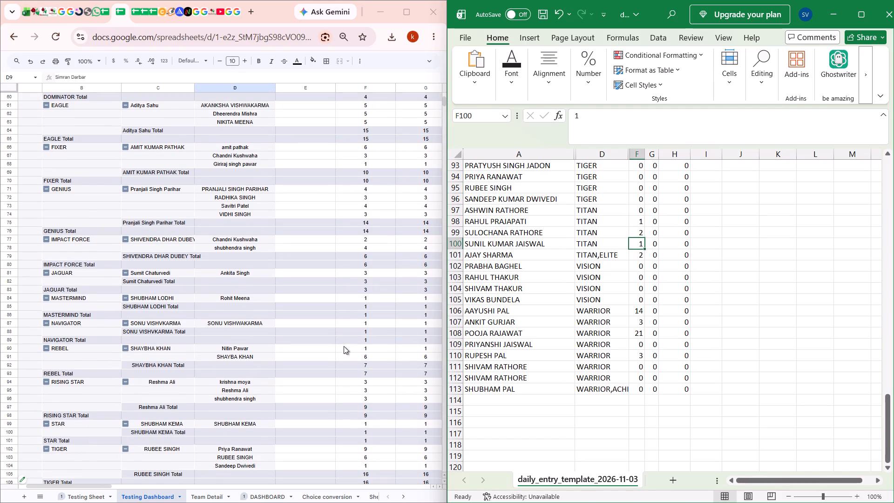
pyautogui.scroll(1, 701, 272)
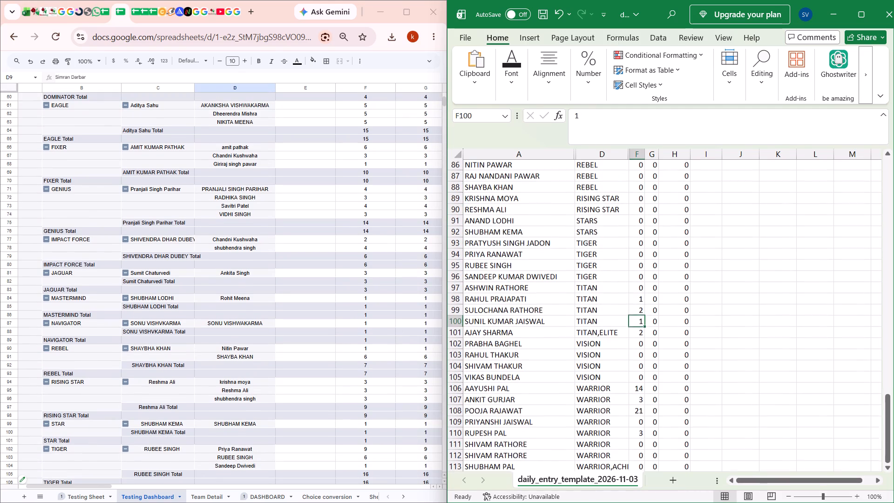
pyautogui.scroll(1, 701, 272)
pyautogui.scroll(1, 640, 272)
pyautogui.click(640, 272)
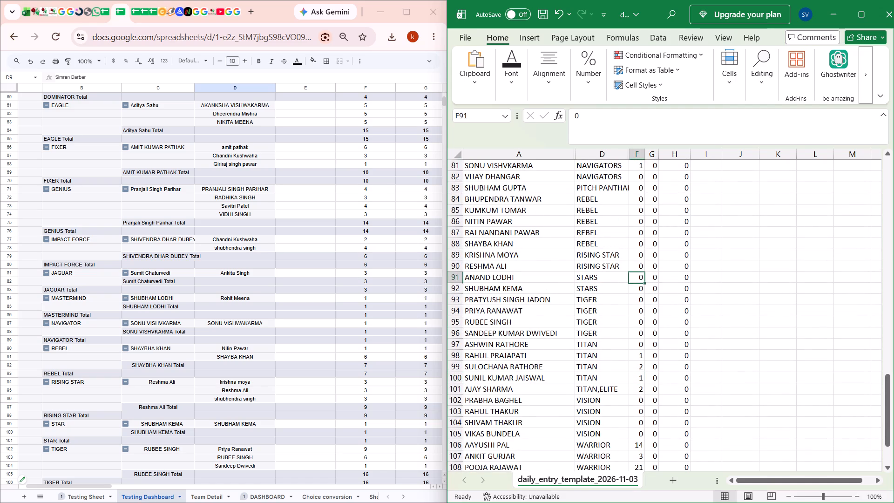
pyautogui.scroll(1, 640, 272)
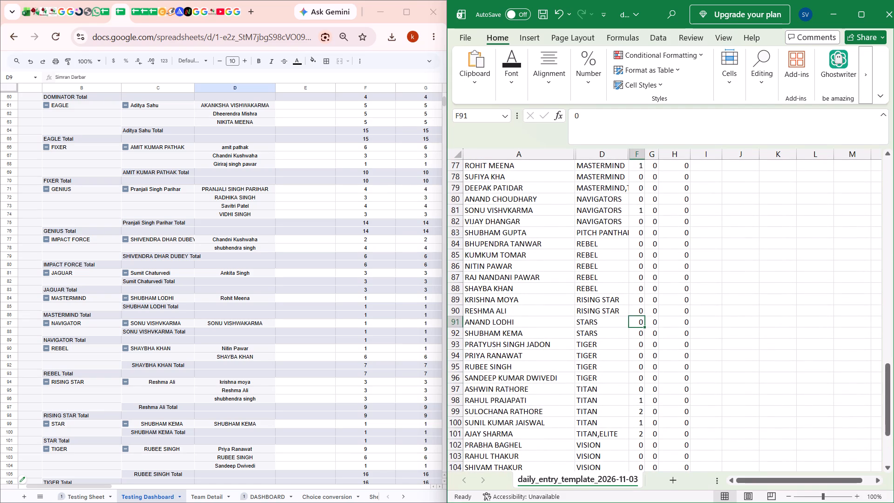
pyautogui.click(639, 251)
pyautogui.scroll(1, 639, 251)
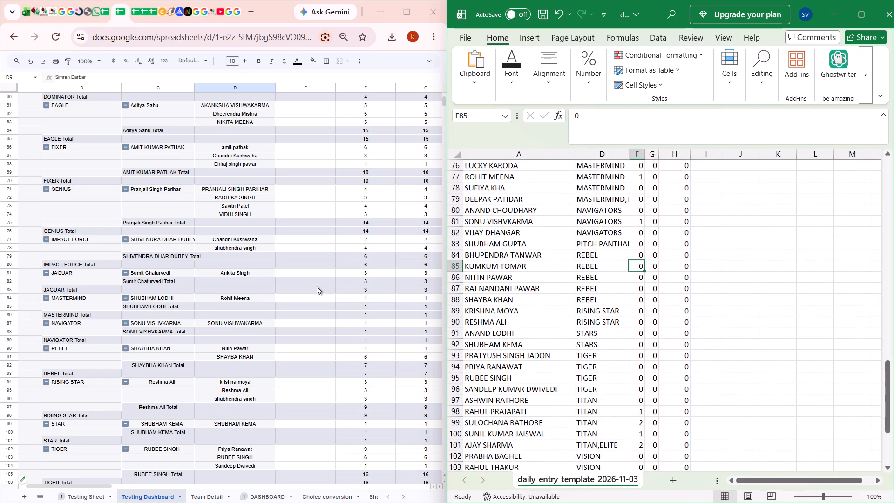
pyautogui.scroll(-1, 317, 286)
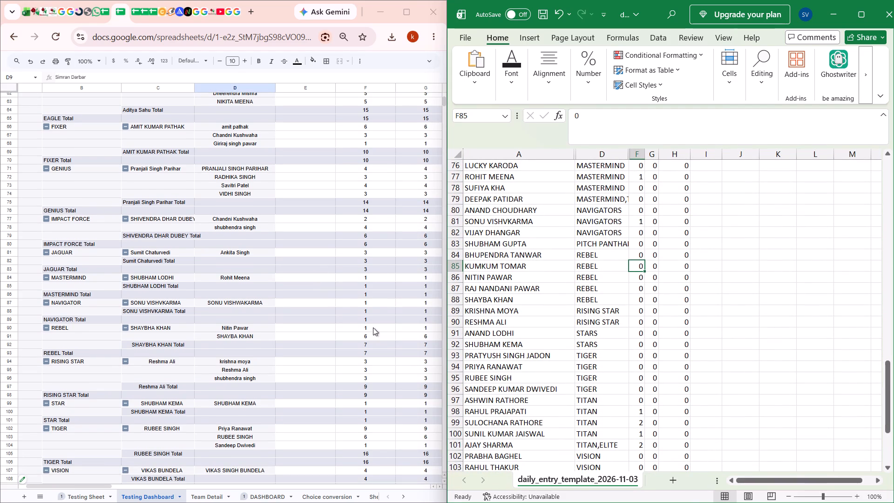
pyautogui.press('Return')
pyautogui.press('1')
pyautogui.press('Return')
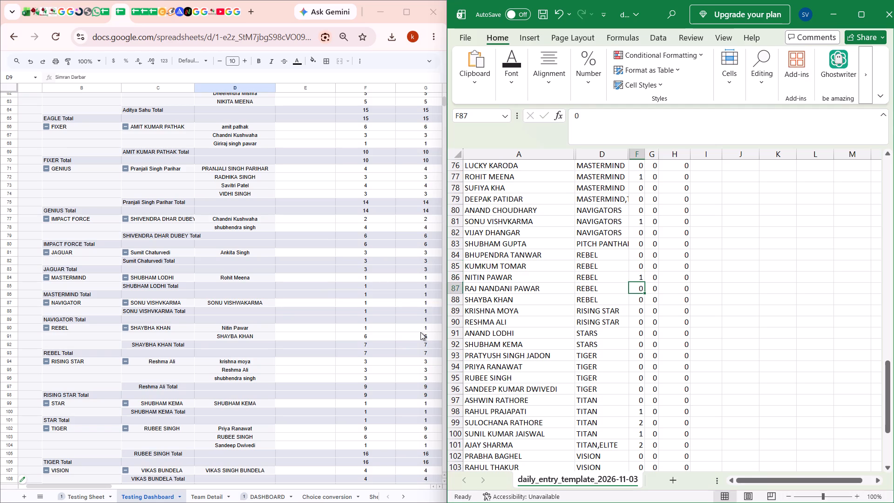
pyautogui.press('Return')
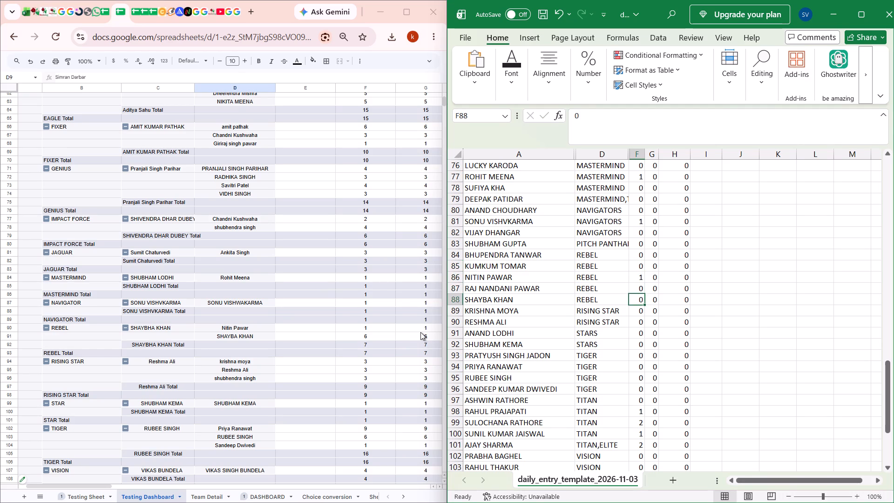
pyautogui.press('6')
pyautogui.press('Return')
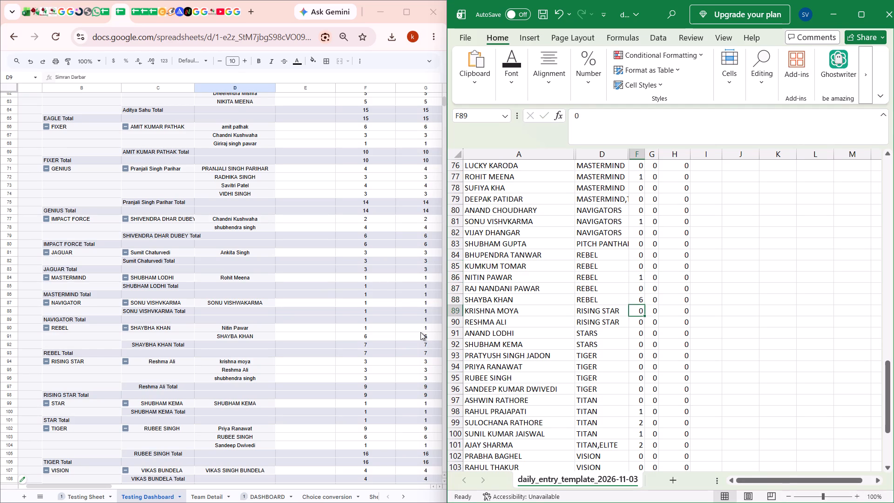
# Enter the RISING STAR acc values based on the dashboard, 3 in F89 and 6 in F90.
pyautogui.press('3')
pyautogui.press('Return')
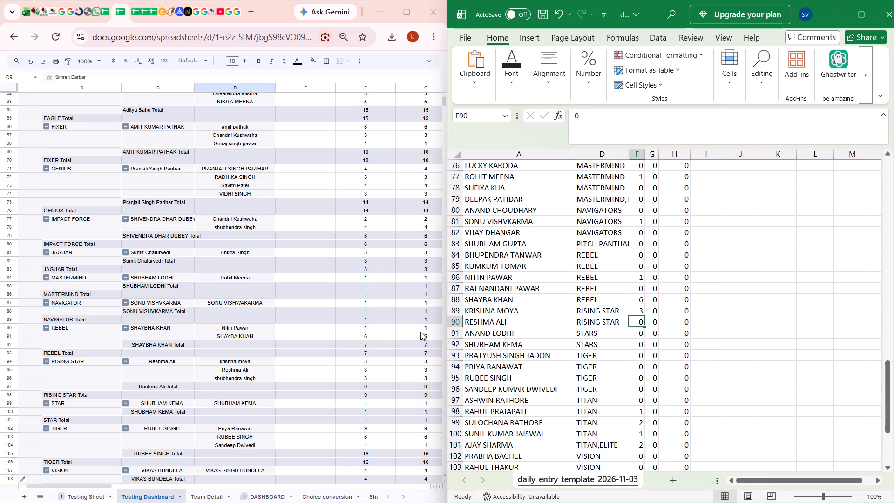
pyautogui.press('6')
pyautogui.press('Return')
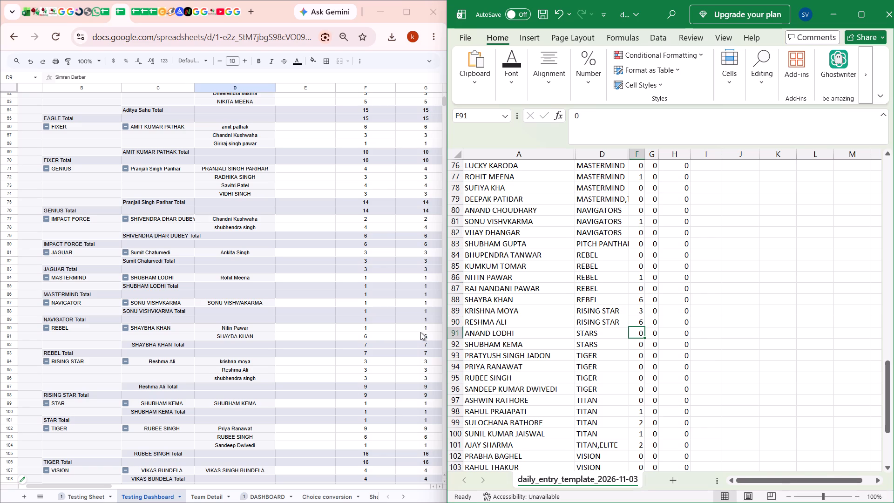
# Enter the STARS agent's acc value from the dashboard, 1 in F92.
pyautogui.press('Return')
pyautogui.press('Return')
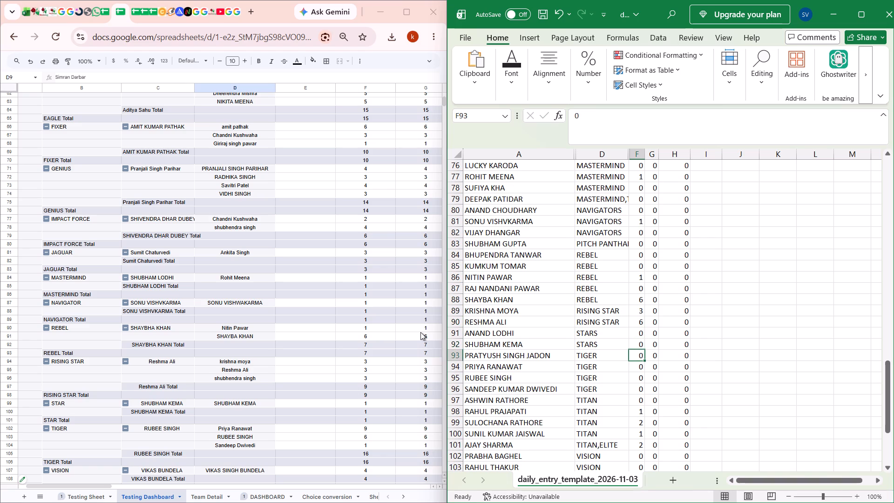
pyautogui.press('Up')
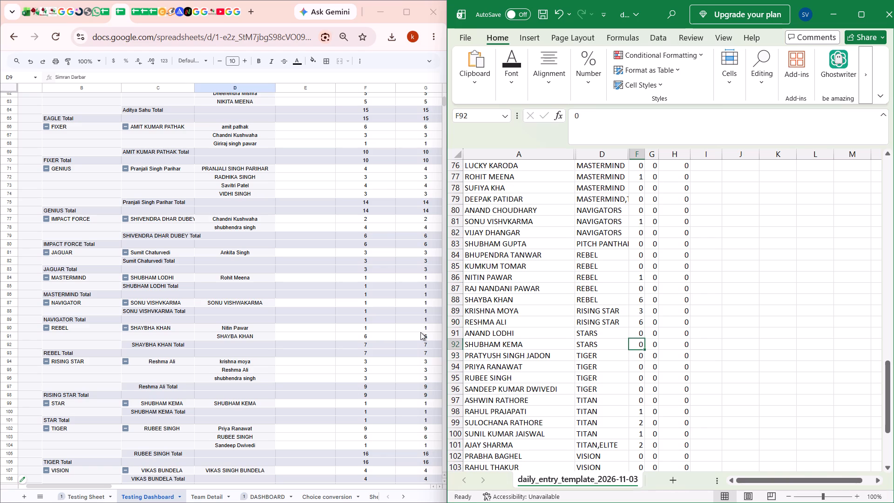
pyautogui.press('1')
pyautogui.press('Return')
# Enter the TIGER agents' acc values from the dashboard, 9 in F94, 6 in F95 and 1 in F96.
pyautogui.press('Return')
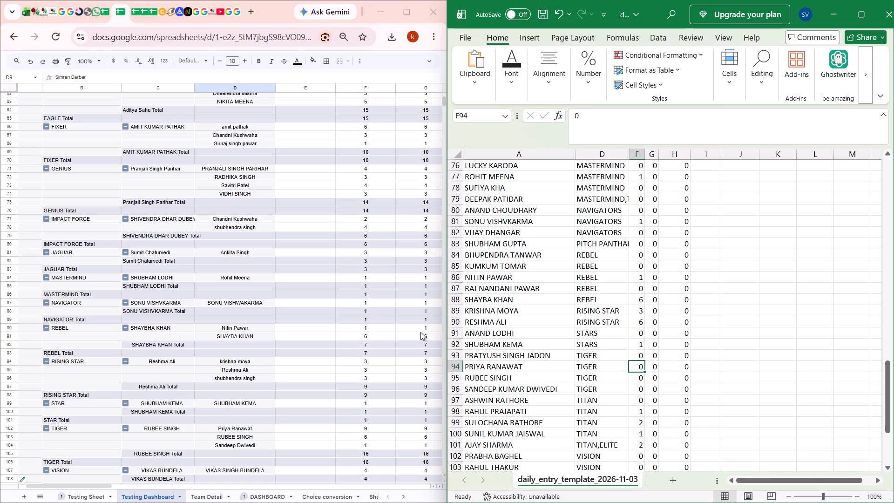
pyautogui.press('9')
pyautogui.press('Return')
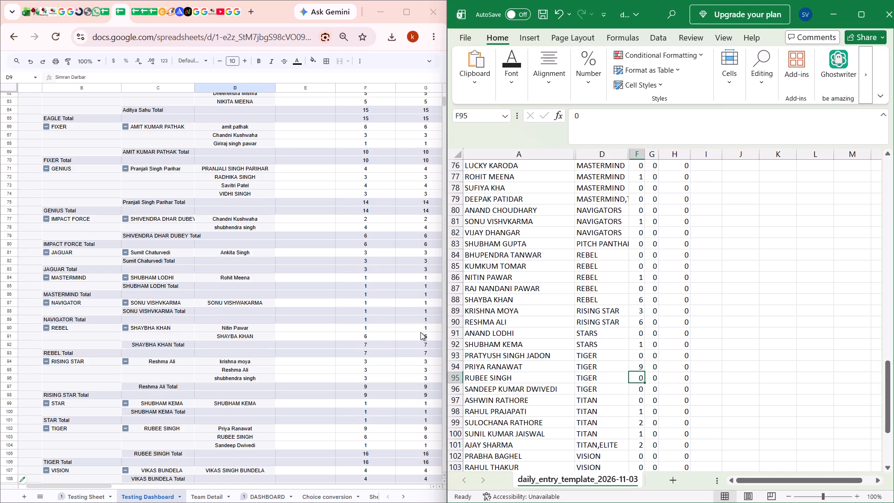
pyautogui.press('6')
pyautogui.press('Return')
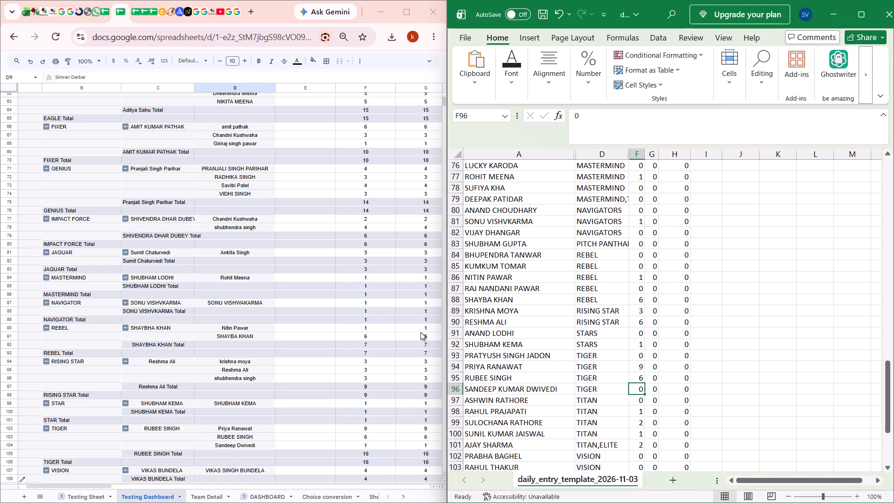
pyautogui.press('1')
pyautogui.press('Return')
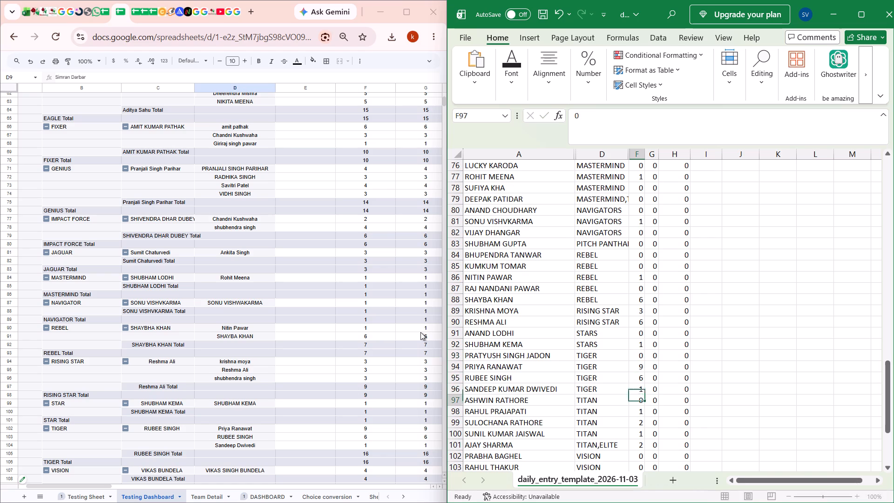
# Find the VISION agent listed on the dashboard and enter the acc value 4 in F105.
pyautogui.scroll(-1, 420, 332)
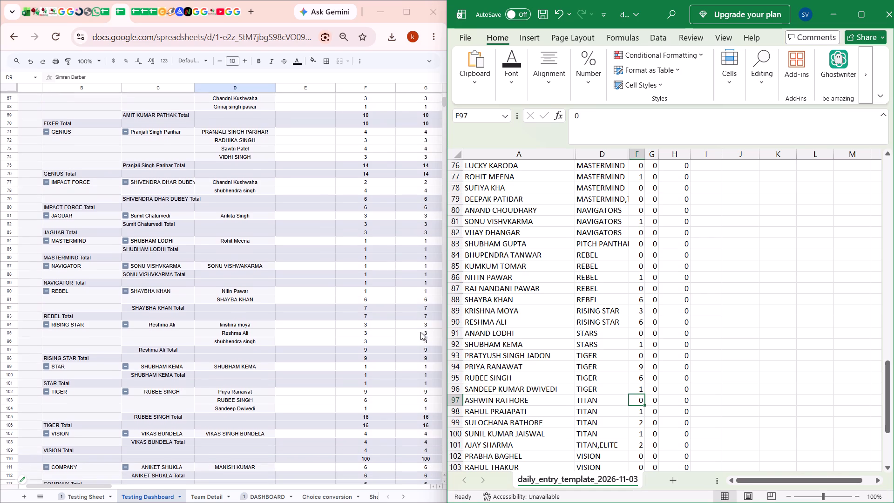
pyautogui.scroll(-1, 420, 332)
pyautogui.scroll(-1, 595, 382)
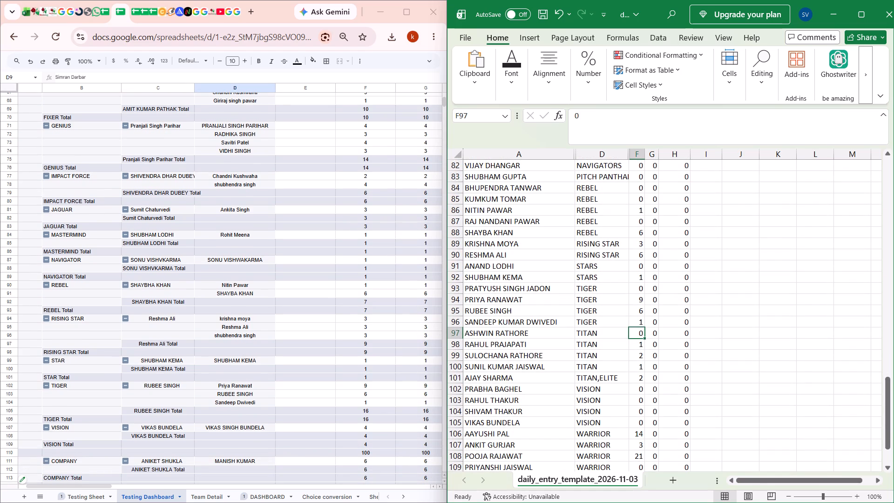
pyautogui.click(638, 393)
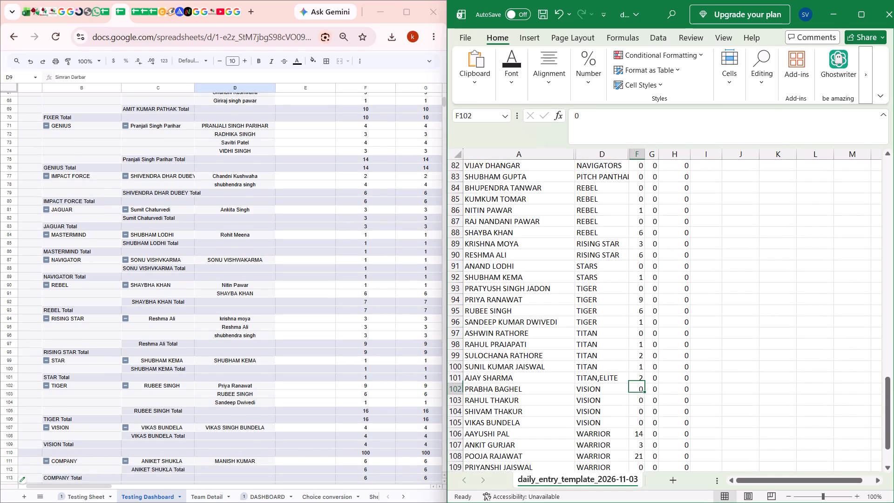
pyautogui.press('Return')
pyautogui.press('Return')
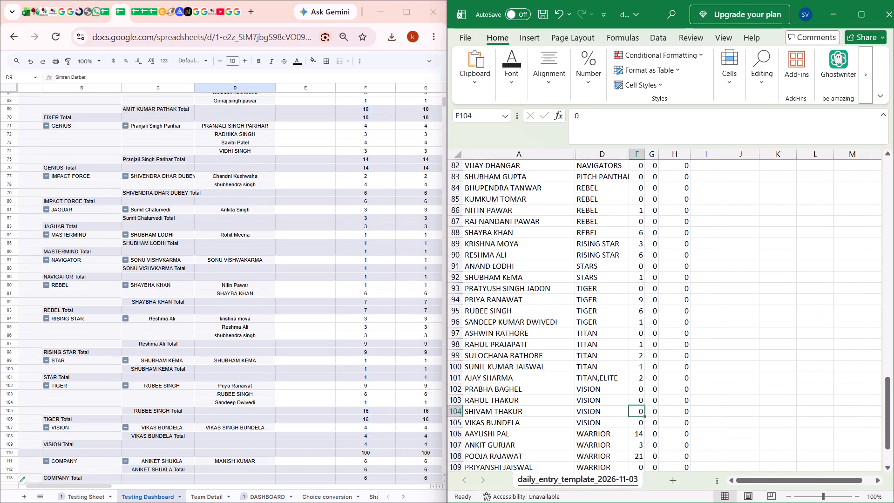
pyautogui.press('Return')
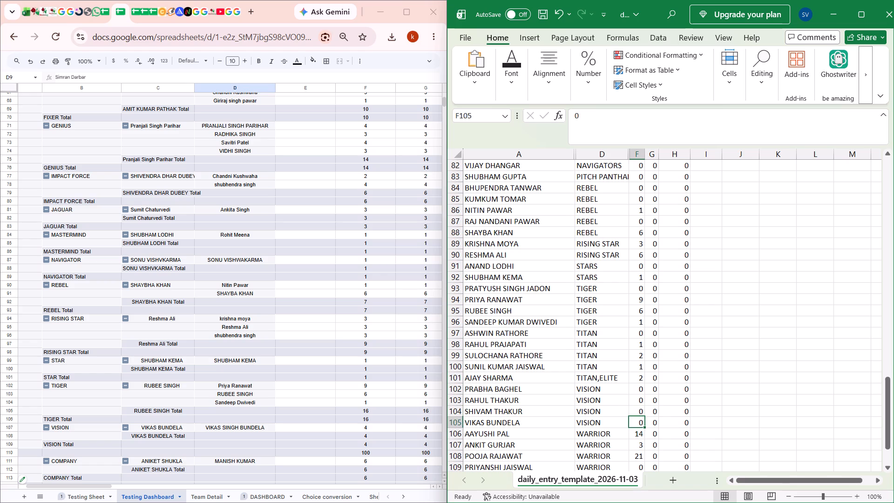
pyautogui.press('4')
pyautogui.press('Return')
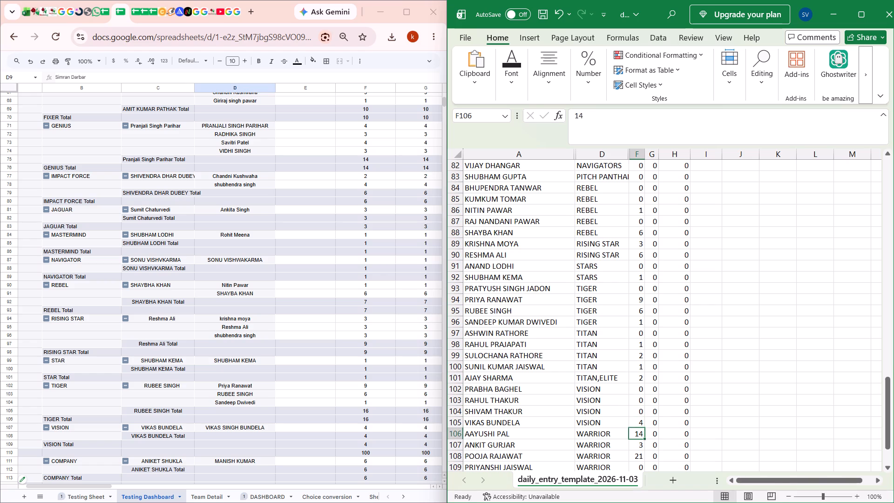
# Enter the COMPANY agent's acc value from the dashboard, 6 in F4 among the template rows without a team.
pyautogui.press('Return')
pyautogui.scroll(-1, 441, 372)
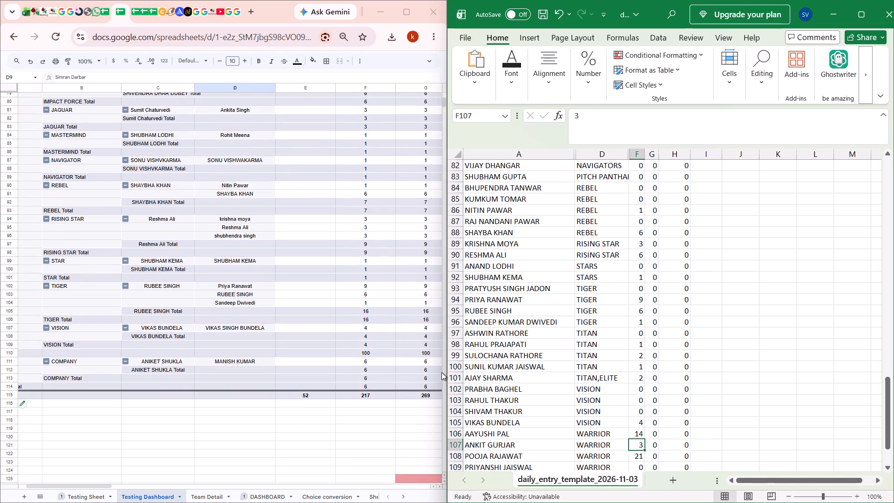
pyautogui.scroll(-1, 441, 372)
pyautogui.scroll(3, 626, 361)
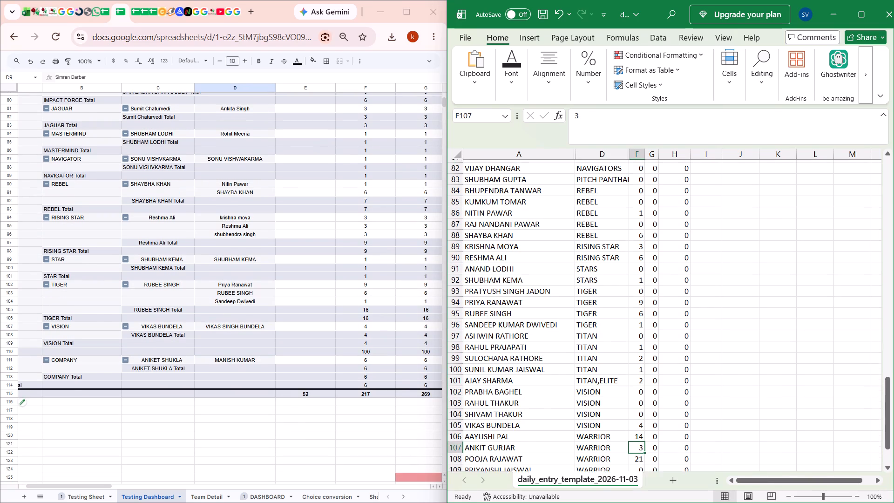
pyautogui.scroll(2, 626, 361)
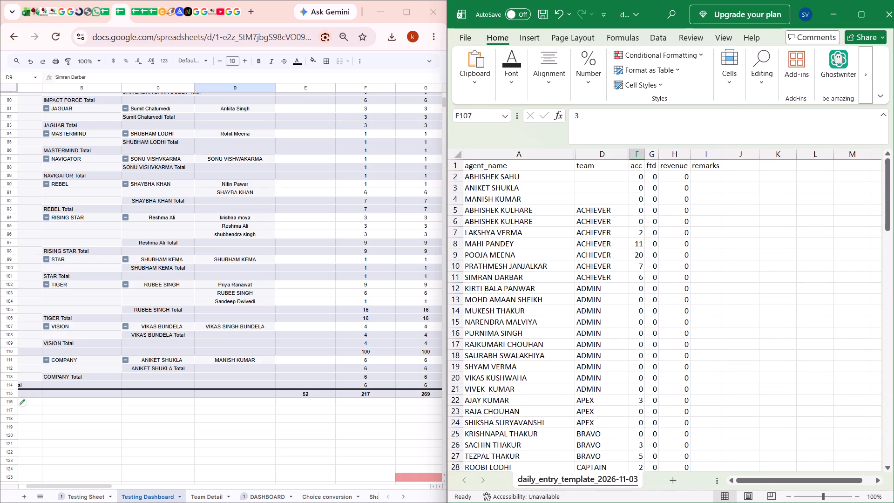
pyautogui.click(640, 201)
pyautogui.press('6')
pyautogui.press('Return')
# Select the whole acc column from its header to the last row to check its sum against the dashboard's Grand Total.
pyautogui.hotkey('ctrl', 'Up')
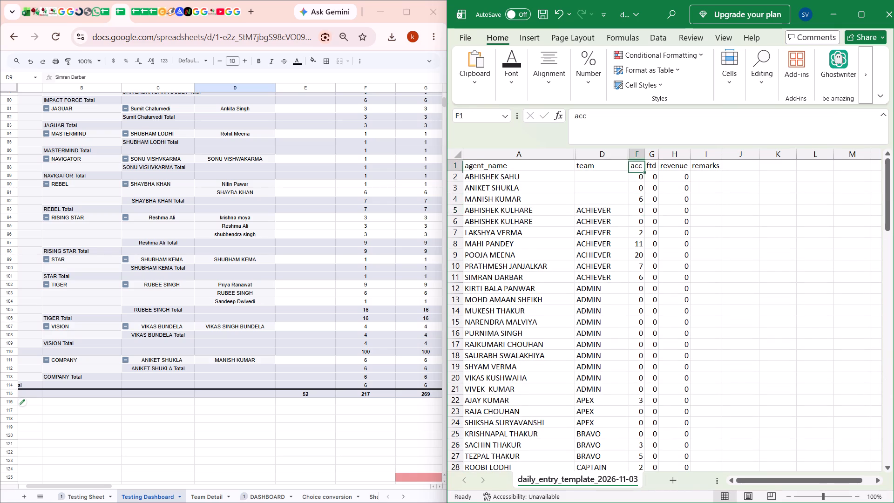
pyautogui.hotkey('ctrl', 'shift', 'Down')
pyautogui.hscroll(-1, 315, 299)
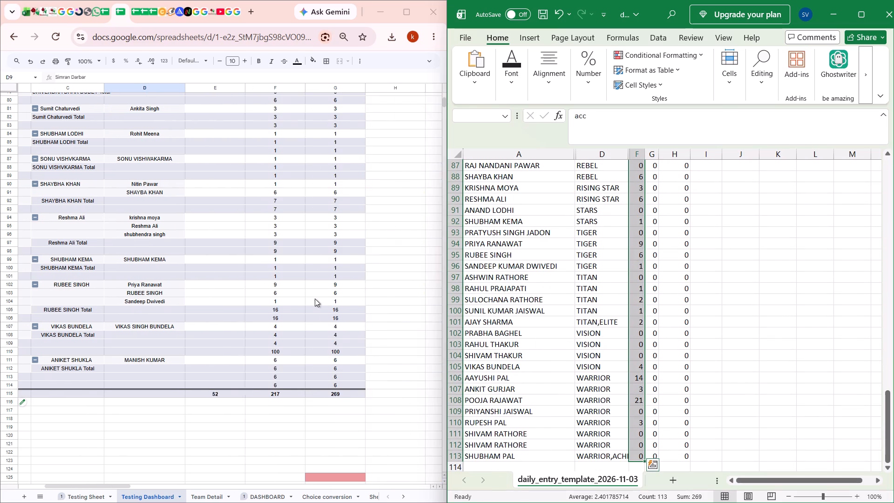
# Save the daily entry template workbook.
pyautogui.click(474, 30)
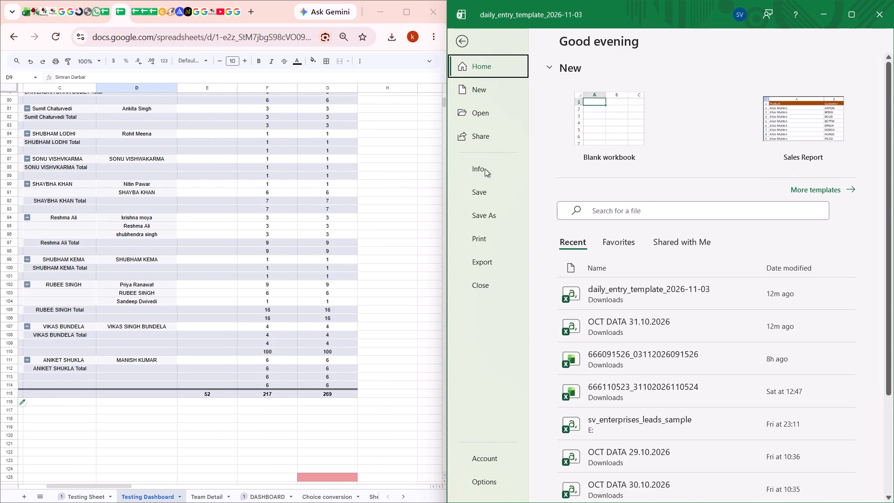
pyautogui.click(479, 185)
# Find the Total FTD table on the Testing Dashboard and enter the ACHIEVER agent's ftd value 10 in G9 of the template.
pyautogui.click(272, 211)
pyautogui.scroll(4, 272, 211)
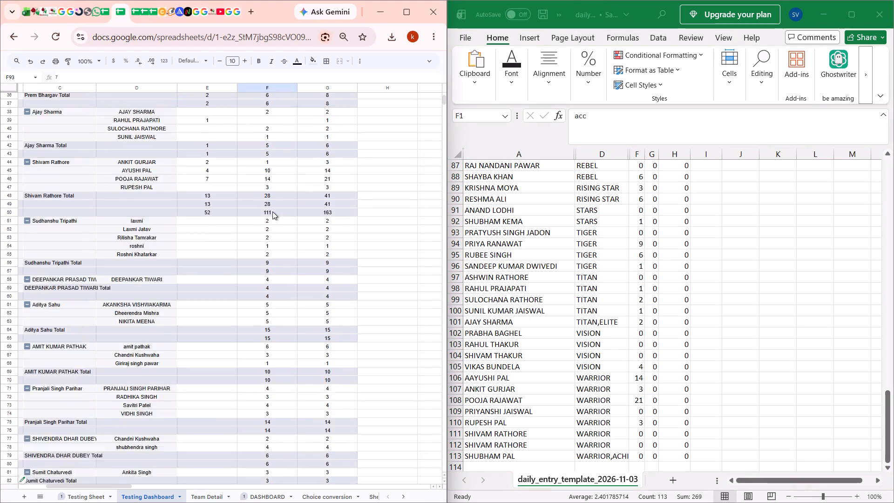
pyautogui.scroll(5, 389, 225)
pyautogui.hscroll(-9, 389, 225)
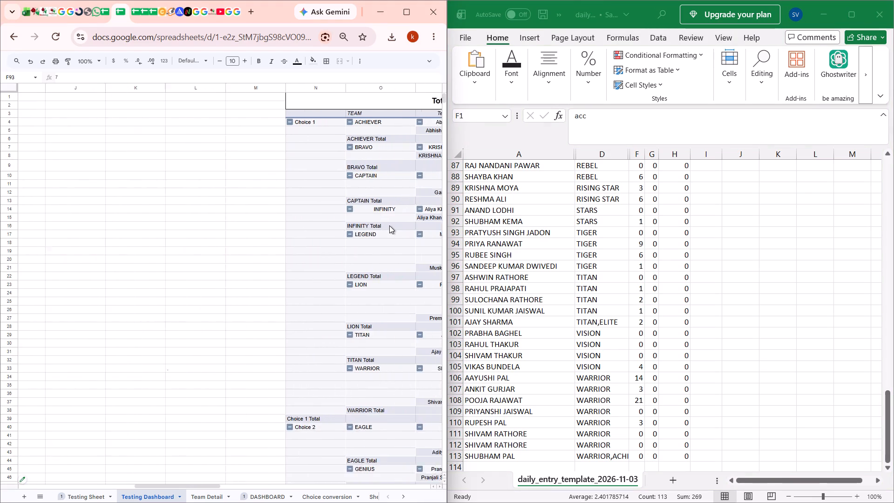
pyautogui.hscroll(-2, 389, 225)
pyautogui.click(639, 218)
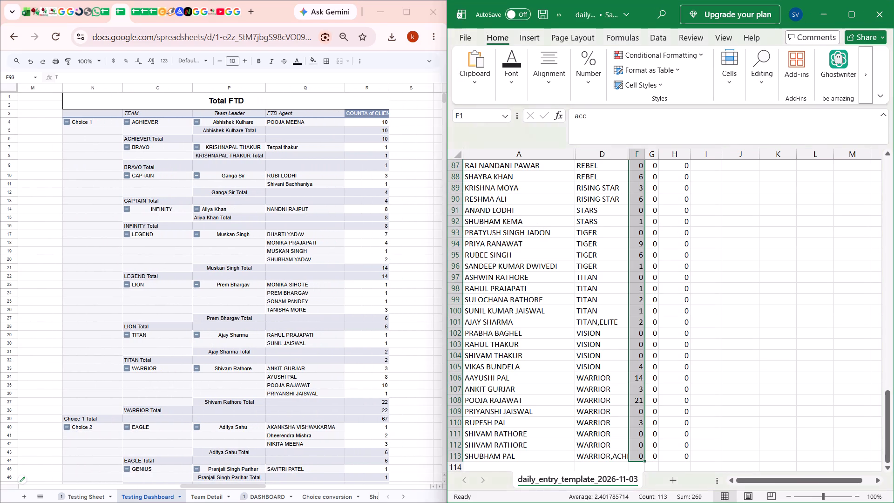
pyautogui.click(648, 201)
pyautogui.scroll(5, 648, 201)
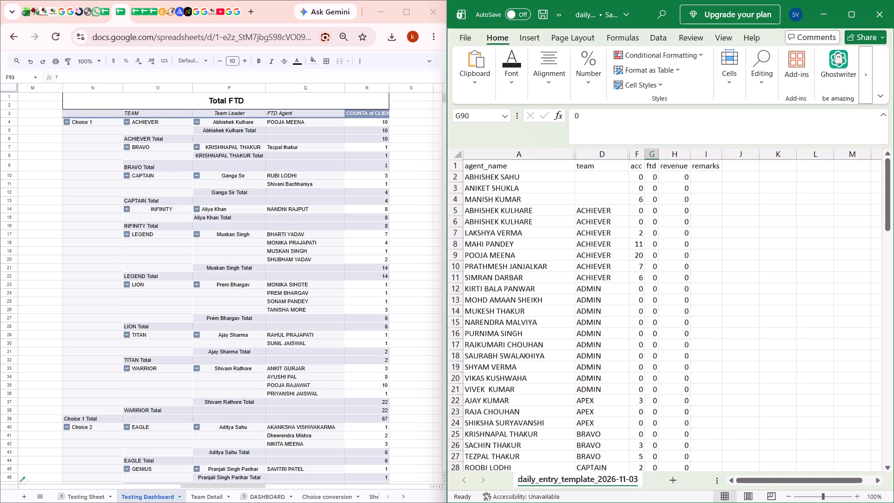
pyautogui.moveTo(543, 253); pyautogui.dragTo(654, 255)
pyautogui.click(654, 255)
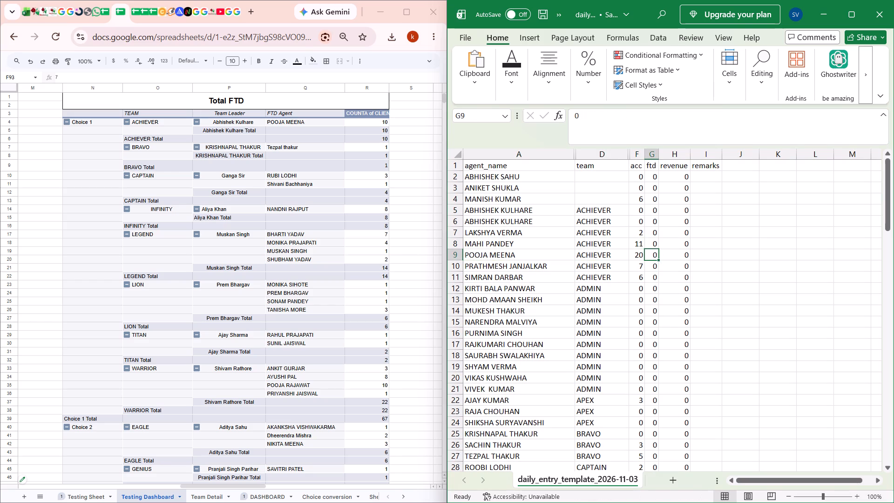
pyautogui.write('10')
pyautogui.press('Return')
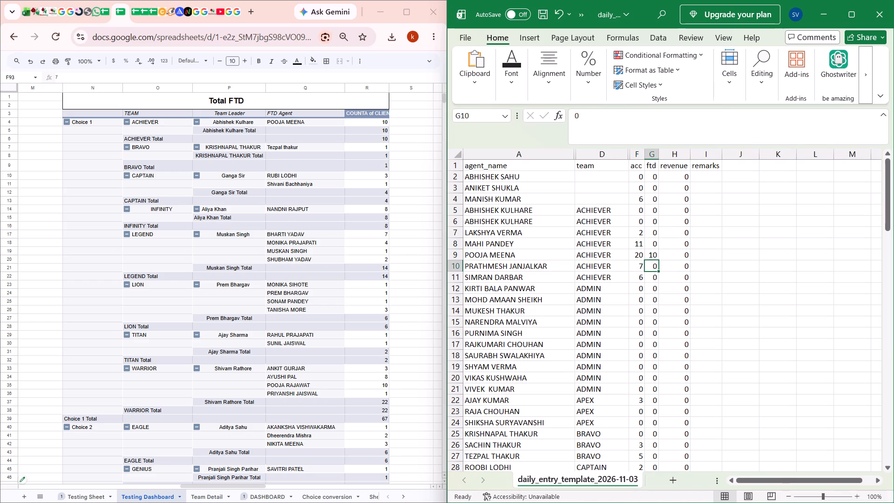
# Enter the BRAVO agent's ftd value from the Total FTD table, 1 in G27.
pyautogui.press('Return')
pyautogui.press('Return')
pyautogui.press('Return')
pyautogui.press('Return')
pyautogui.press('Return')
pyautogui.press('Return')
pyautogui.press('Return')
pyautogui.press('Return')
pyautogui.press('Return')
pyautogui.press('Return')
pyautogui.press('Return')
pyautogui.press('Return')
pyautogui.press('Return')
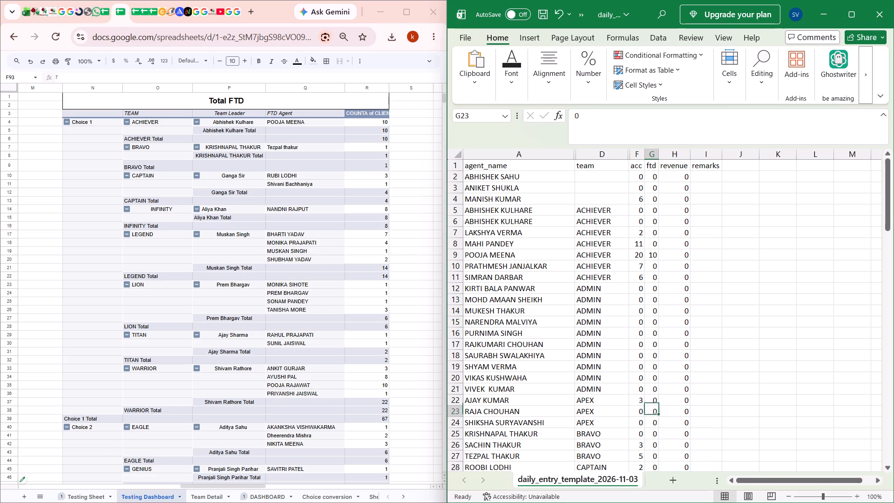
pyautogui.press('Return')
pyautogui.press('Return')
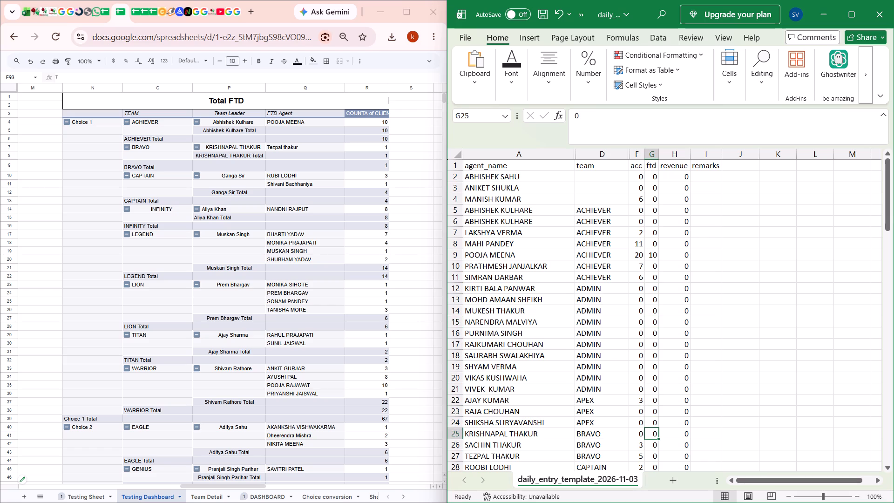
pyautogui.press('Return')
pyautogui.press('Return')
pyautogui.press('1')
pyautogui.press('Return')
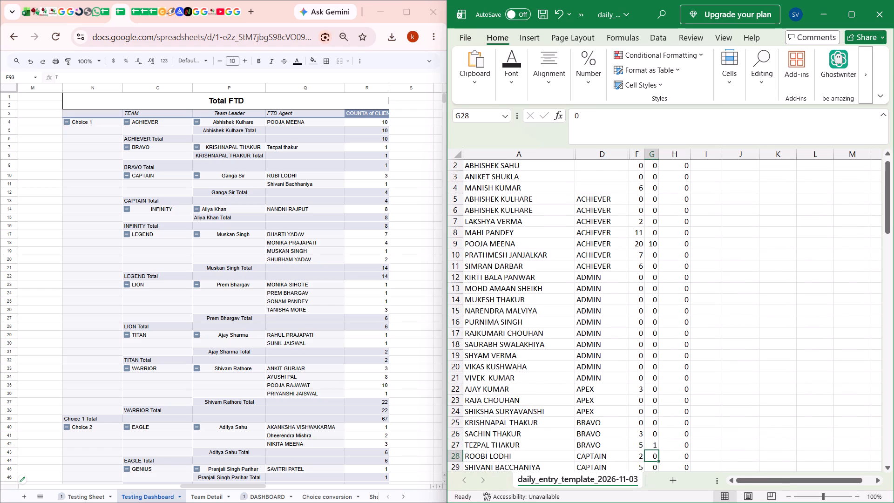
# Enter the CAPTAIN agents' ftd values, 3 in G28 and 1 in G29.
pyautogui.press('3')
pyautogui.press('Return')
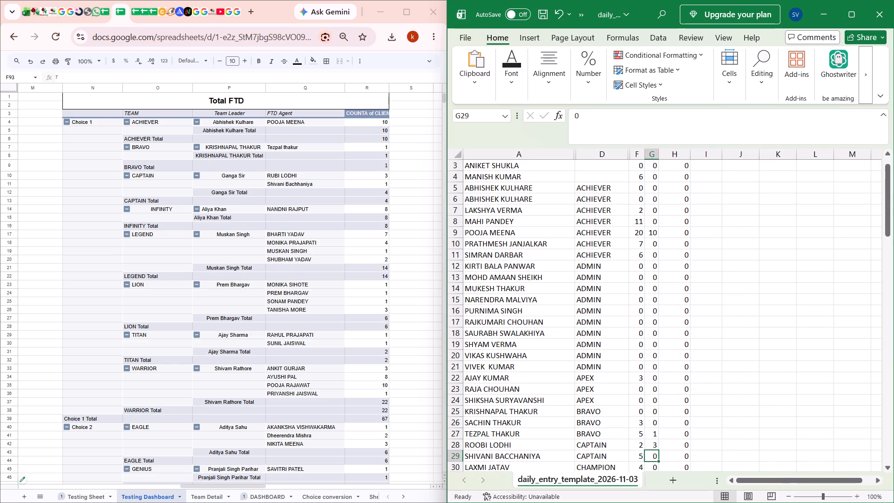
pyautogui.press('1')
pyautogui.press('Return')
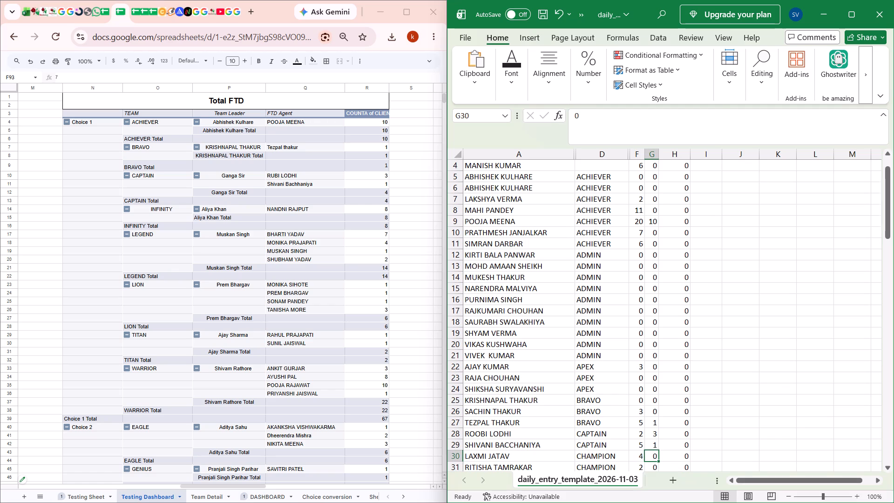
# Enter the first two LEGEND agents' ftd values from the Total FTD table, 7 in G63 and 4 in G64.
pyautogui.press('Return')
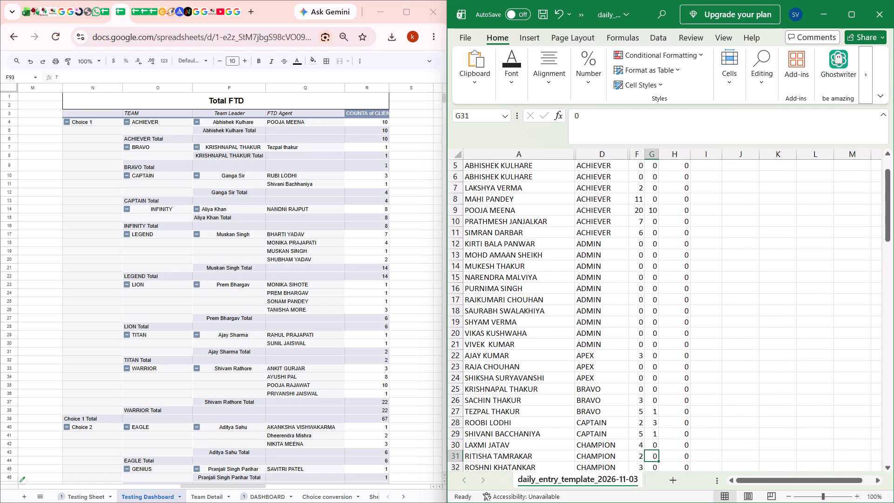
pyautogui.scroll(-4, 654, 255)
pyautogui.scroll(-1, 626, 359)
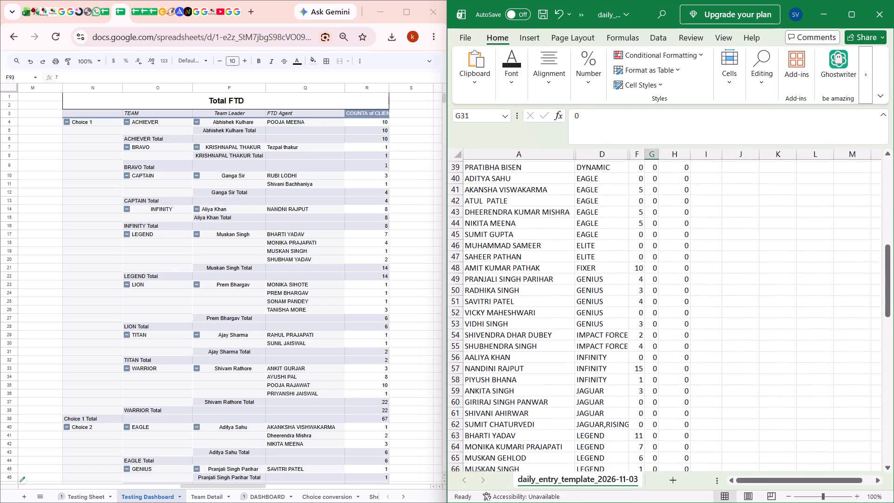
pyautogui.click(651, 435)
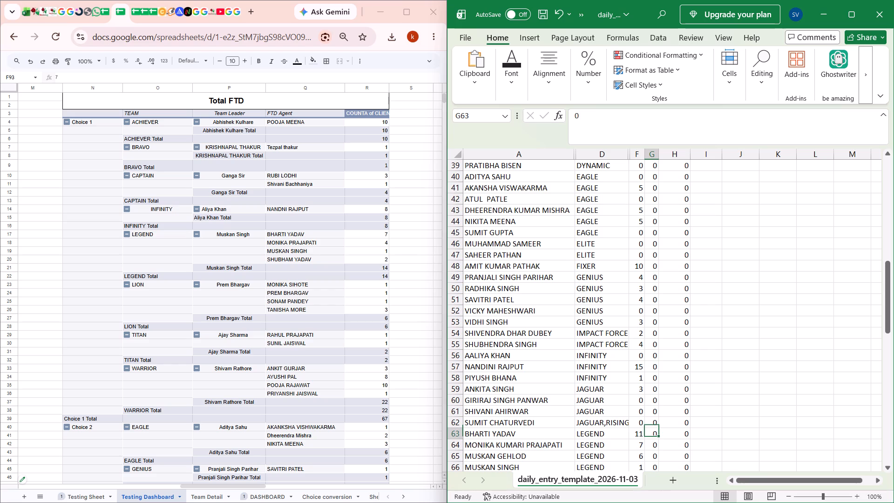
pyautogui.press('7')
pyautogui.press('Return')
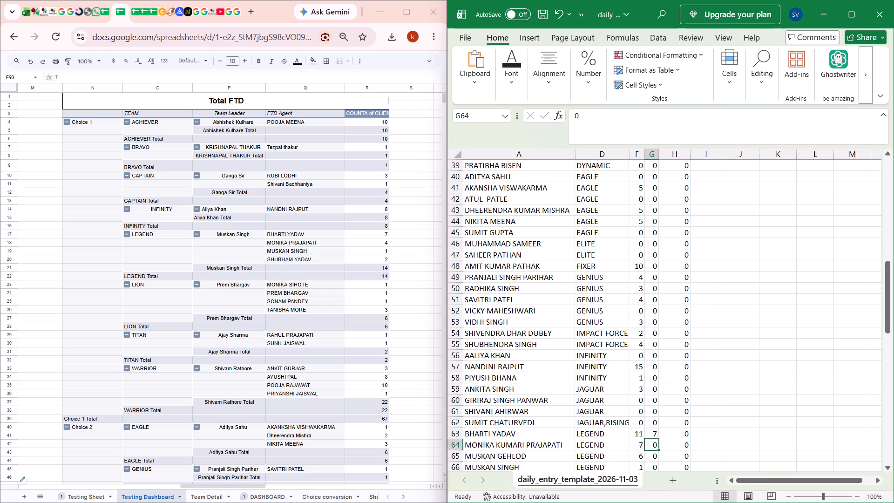
pyautogui.press('4')
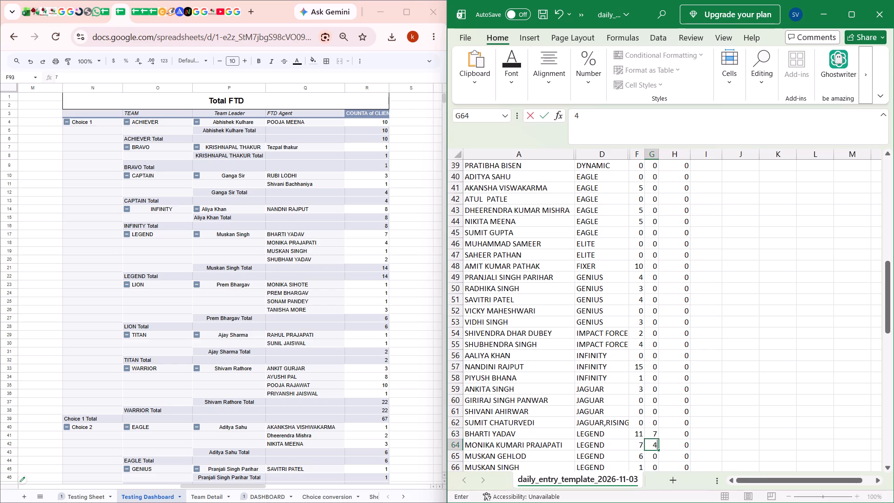
pyautogui.press('Return')
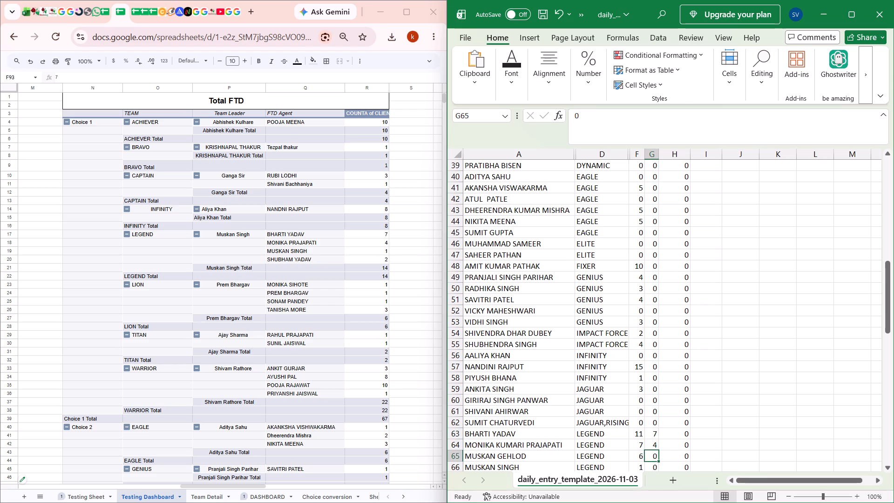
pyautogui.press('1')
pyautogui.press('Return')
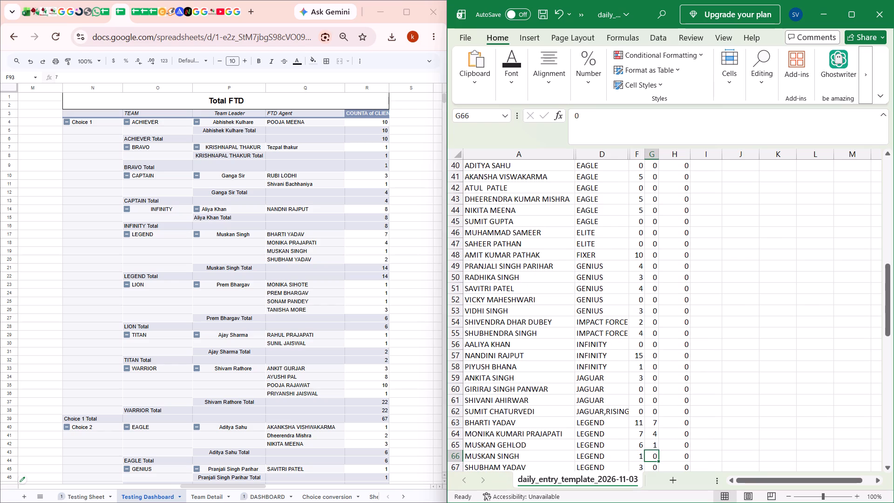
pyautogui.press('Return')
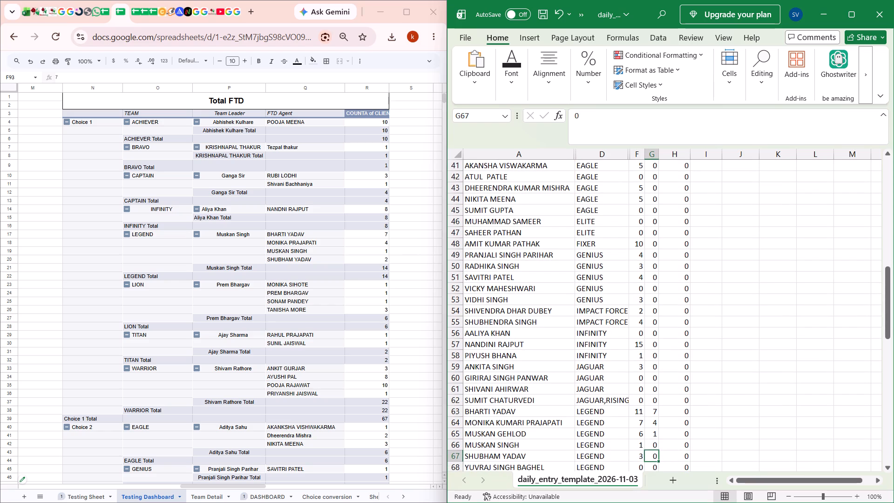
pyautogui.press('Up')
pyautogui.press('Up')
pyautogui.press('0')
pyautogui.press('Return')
# Enter the remaining LEGEND agents' ftd values, 1 in G66 and 2 in G67.
pyautogui.press('1')
pyautogui.press('Return')
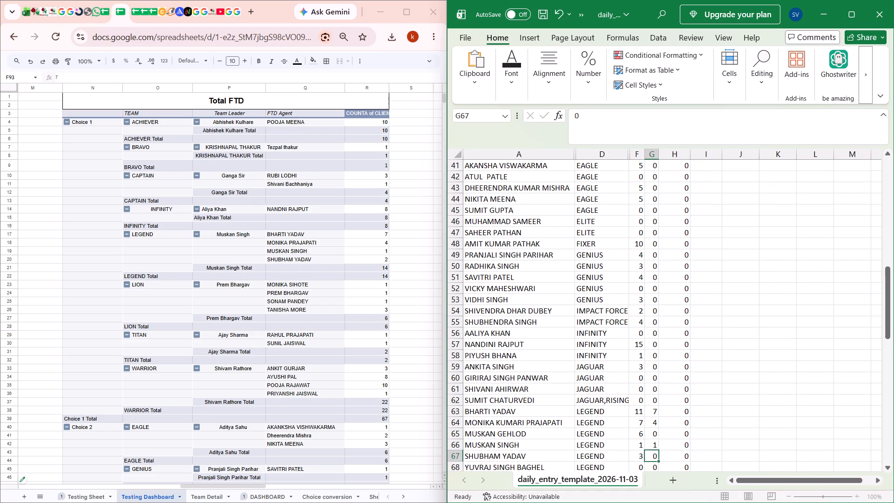
pyautogui.press('2')
pyautogui.press('Return')
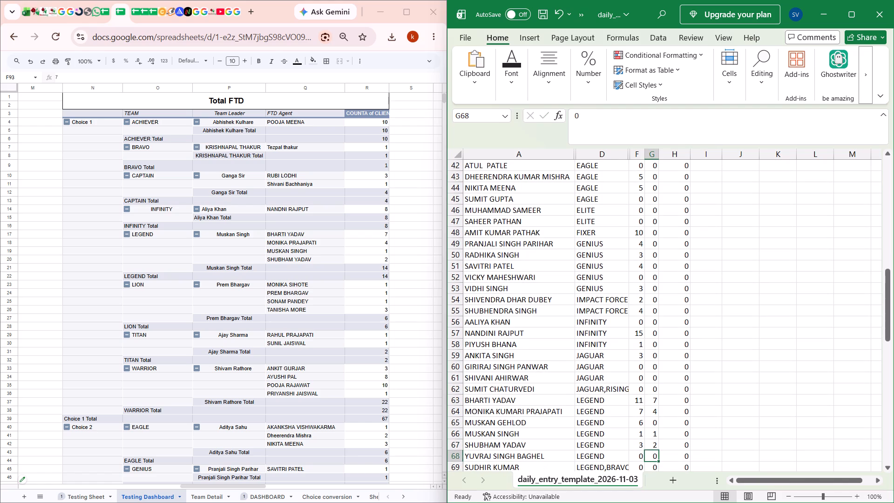
# Enter the LION agents' ftd values from the Total FTD table, 1, 1, 1 and 3 in G71 to G74.
pyautogui.press('Return')
pyautogui.press('Return')
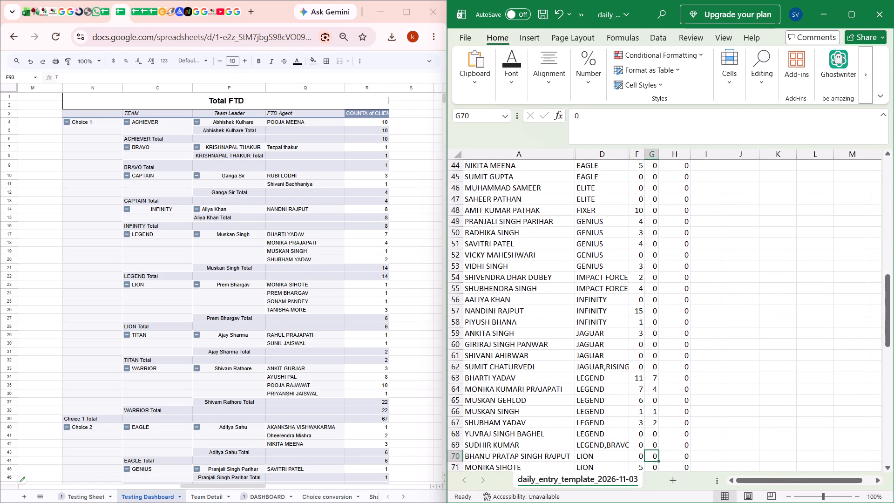
pyautogui.press('Return')
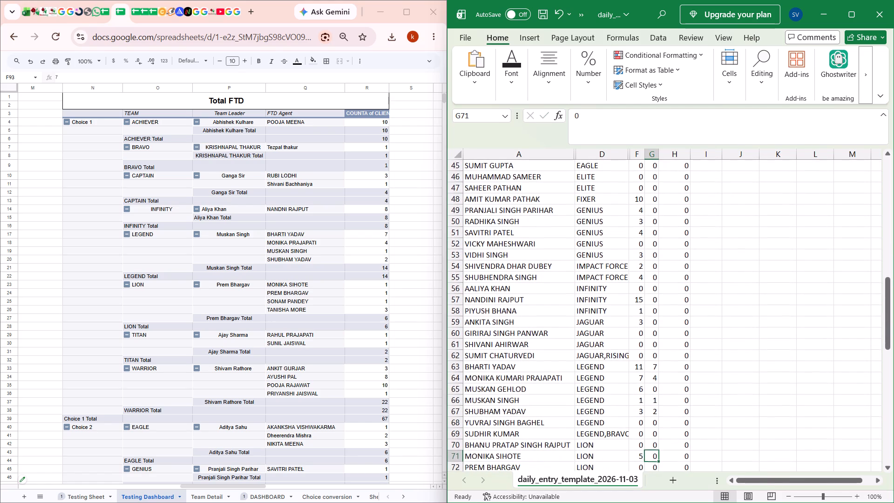
pyautogui.press('1')
pyautogui.press('Return')
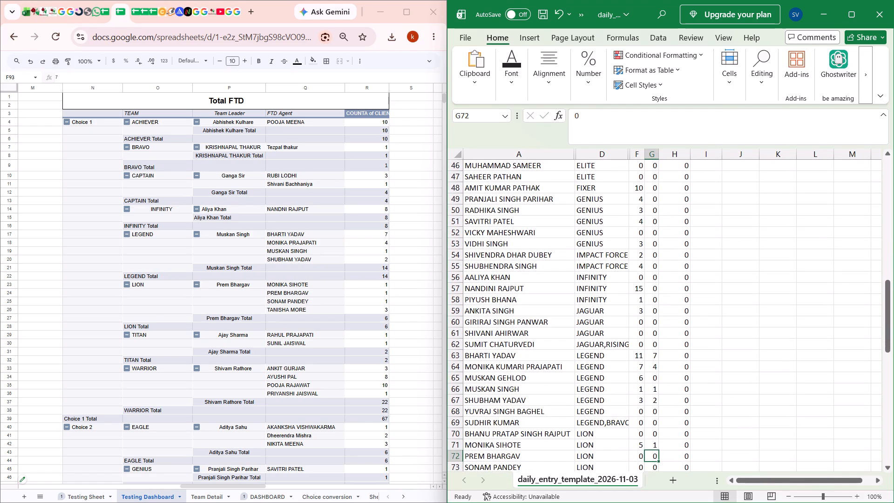
pyautogui.press('1')
pyautogui.press('Return')
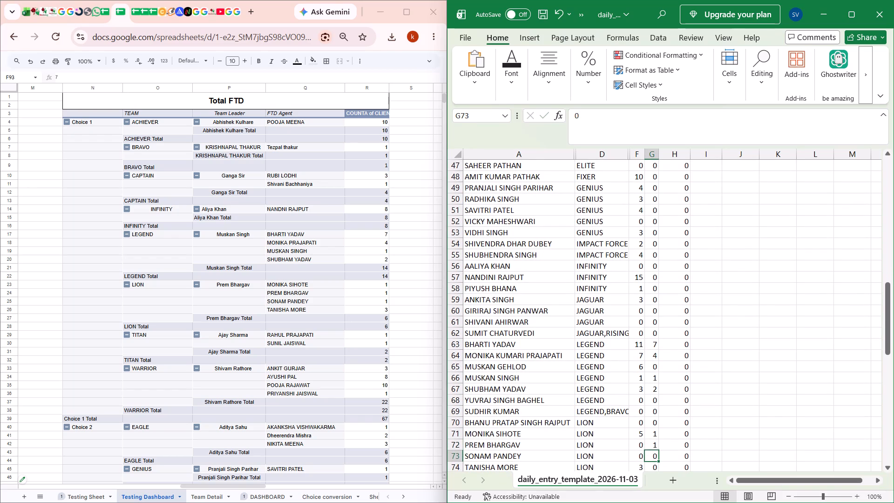
pyautogui.press('1')
pyautogui.press('Return')
pyautogui.press('3')
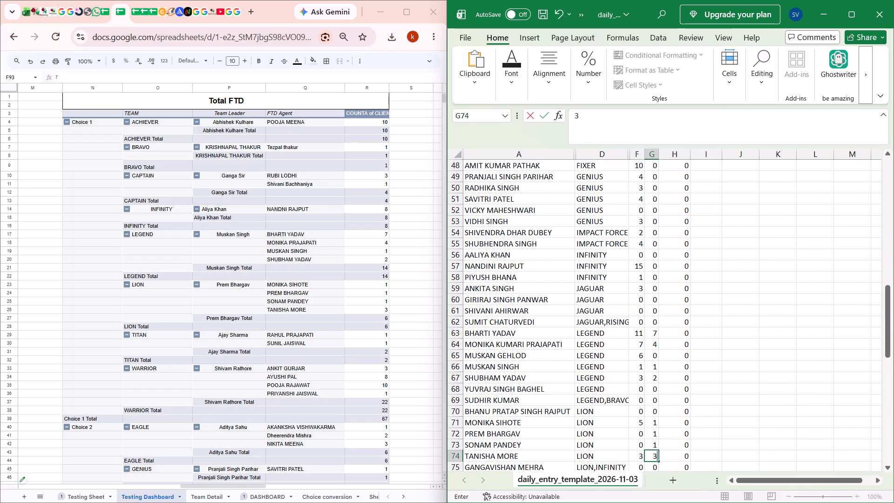
pyautogui.press('Return')
# Enter the TITAN agents' ftd values from the Total FTD table, 1 in G98 and 1 in G100.
pyautogui.press('Return')
pyautogui.press('Return')
pyautogui.press('Return')
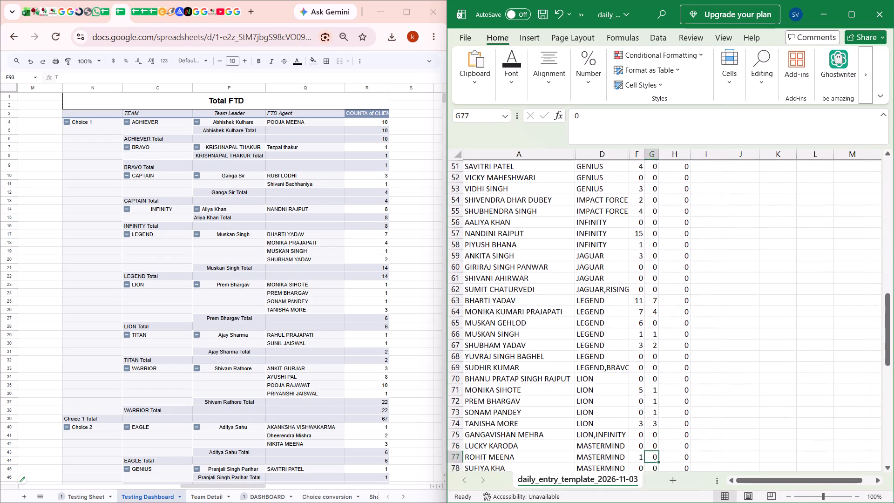
pyautogui.scroll(-4, 651, 435)
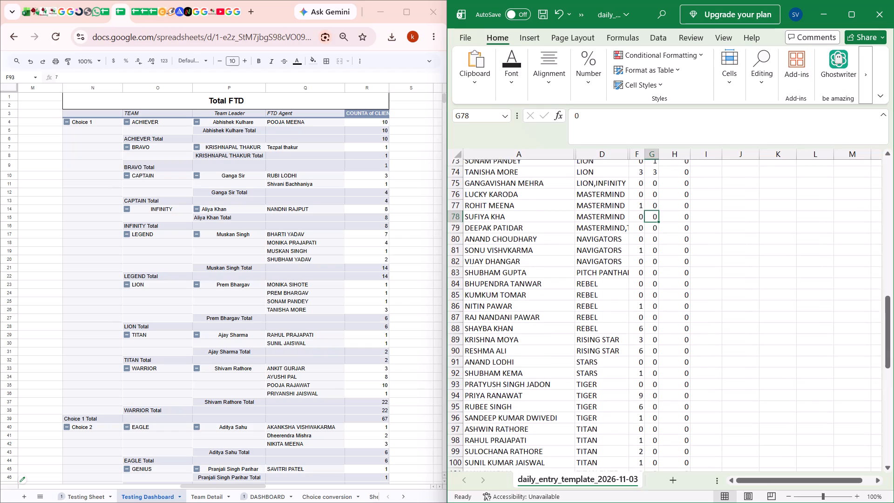
pyautogui.scroll(-1, 651, 435)
pyautogui.click(650, 423)
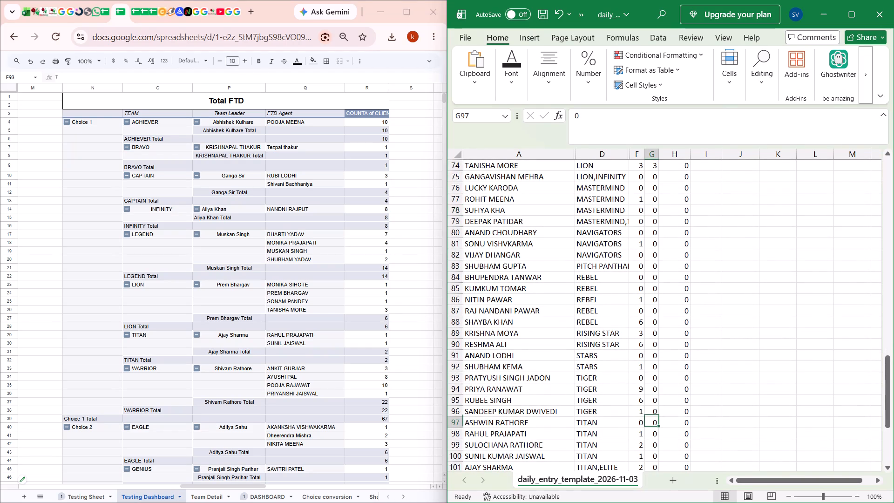
pyautogui.press('Return')
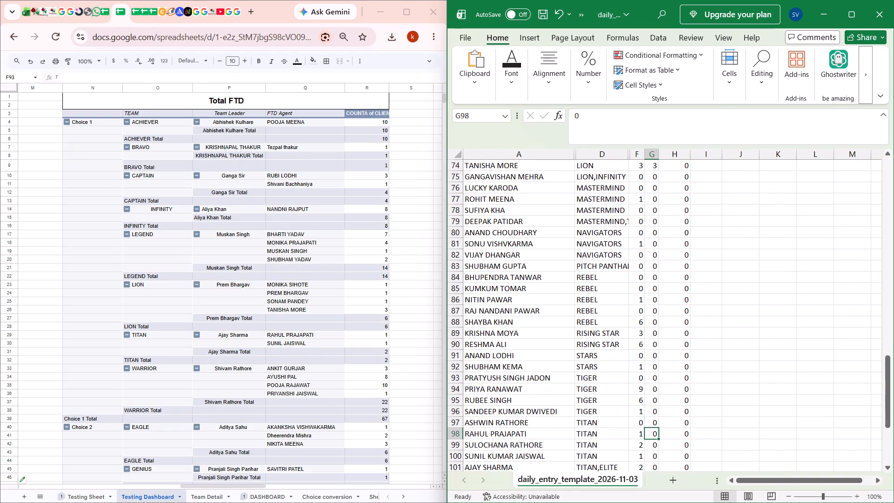
pyautogui.press('1')
pyautogui.press('Return')
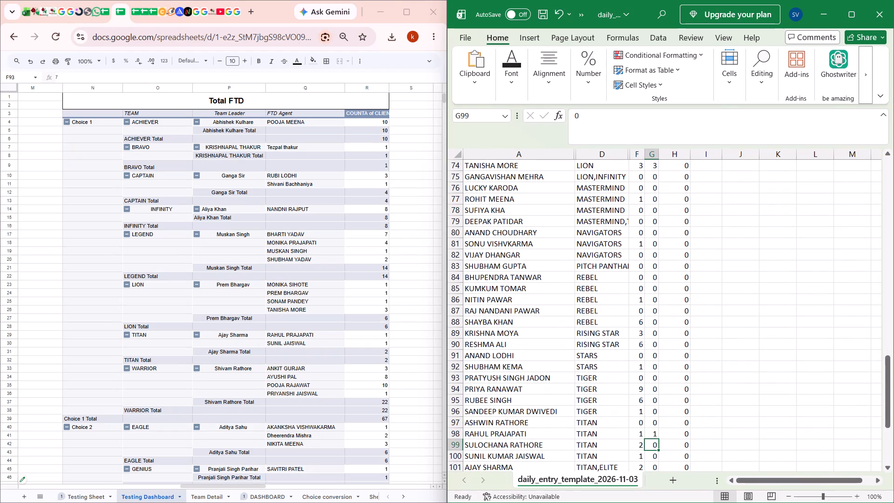
pyautogui.press('Return')
pyautogui.press('1')
pyautogui.press('Return')
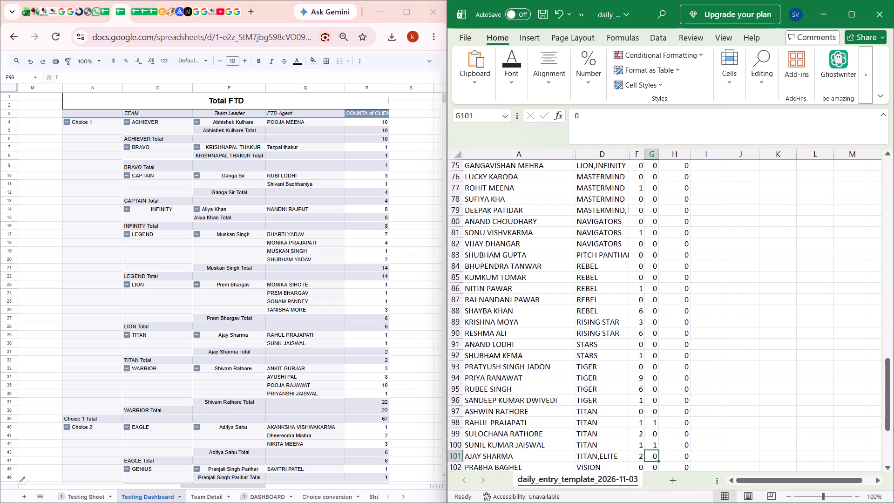
# Enter the WARRIOR agents' ftd values from the Total FTD table, 8, 3, 10 and 1 in G106 to G109.
pyautogui.press('Return')
pyautogui.press('Return')
pyautogui.press('Return')
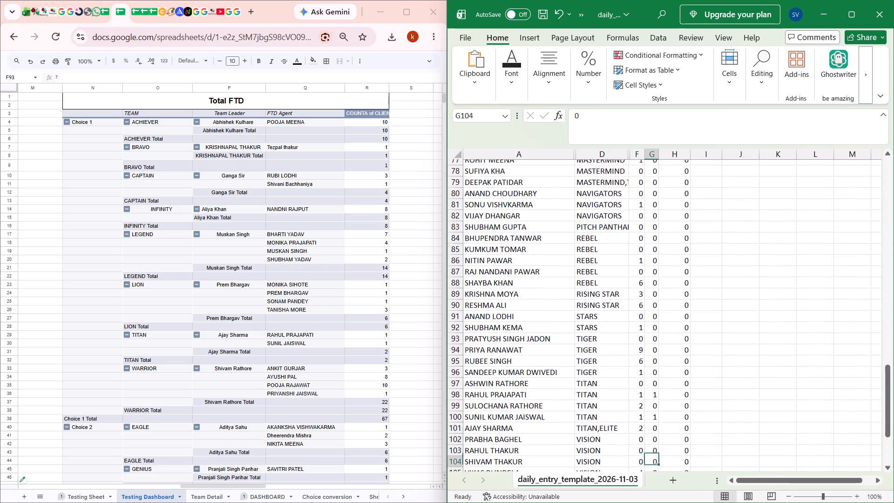
pyautogui.press('Return')
pyautogui.press('Return')
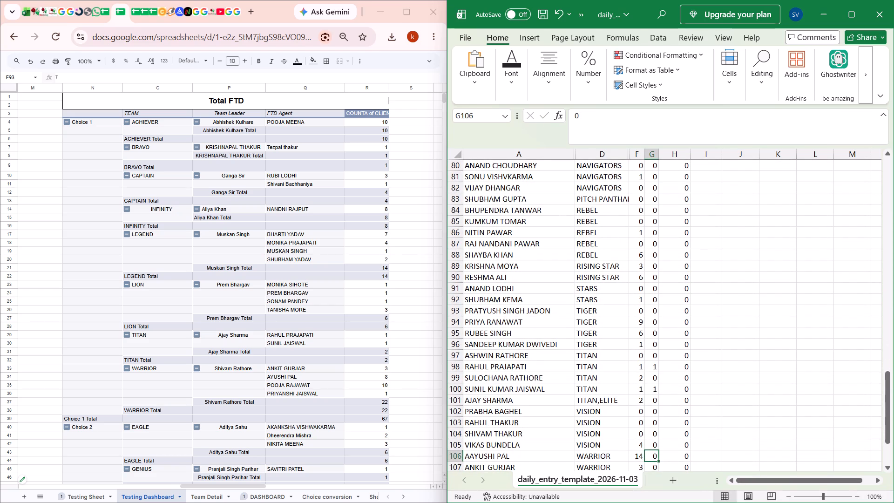
pyautogui.press('8')
pyautogui.press('Return')
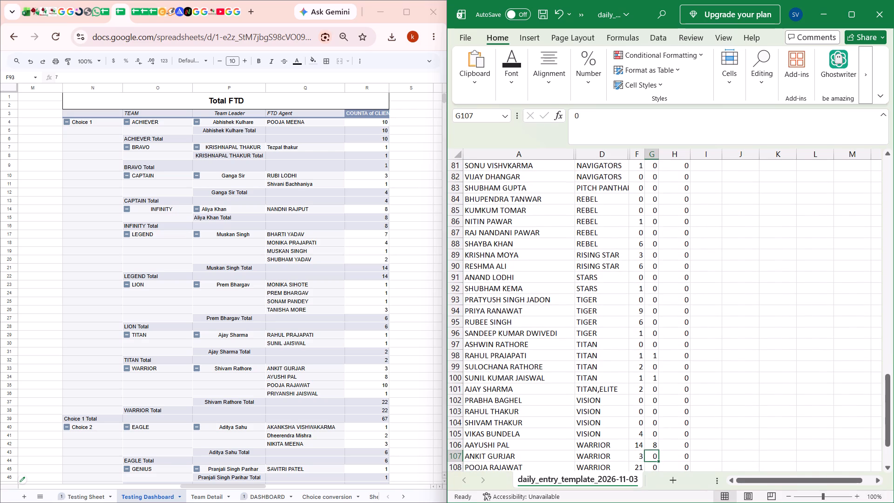
pyautogui.press('3')
pyautogui.press('Return')
pyautogui.write('10')
pyautogui.press('Return')
pyautogui.press('1')
pyautogui.press('Return')
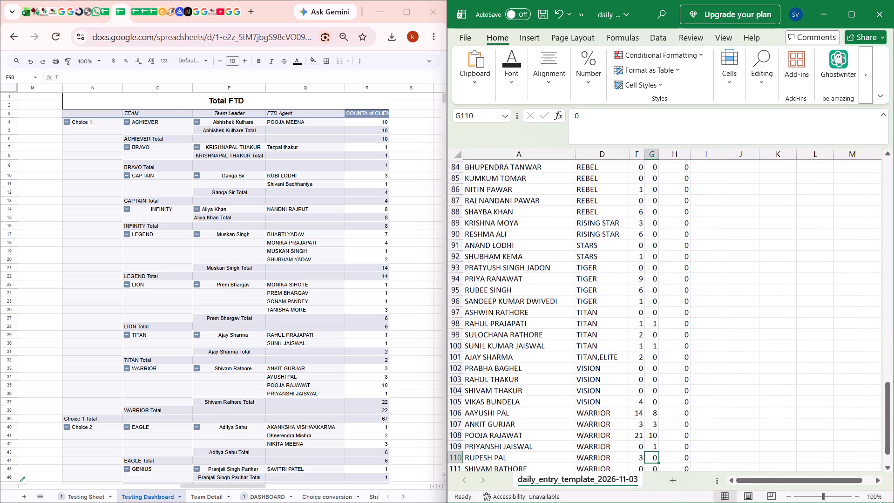
# Enter the EAGLE agents' ftd values from the Total FTD table, 1 in G41, 2 in G43 and 3 in G44.
pyautogui.scroll(2, 650, 423)
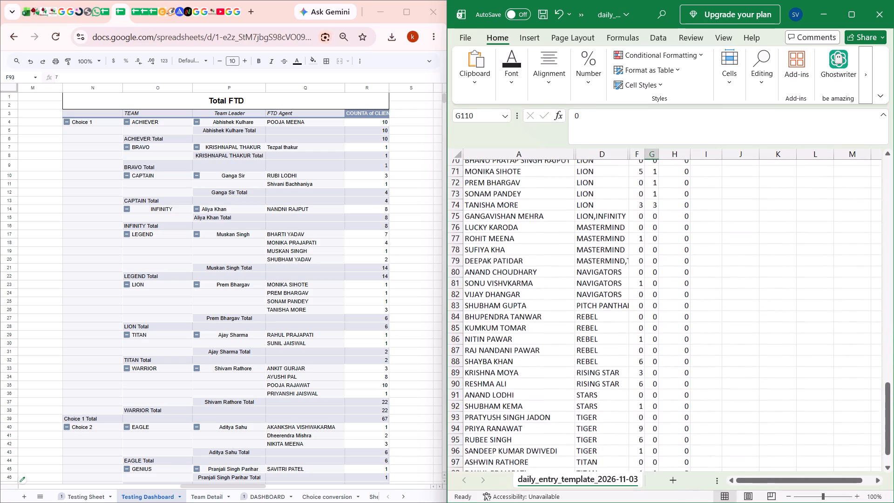
pyautogui.scroll(6, 650, 423)
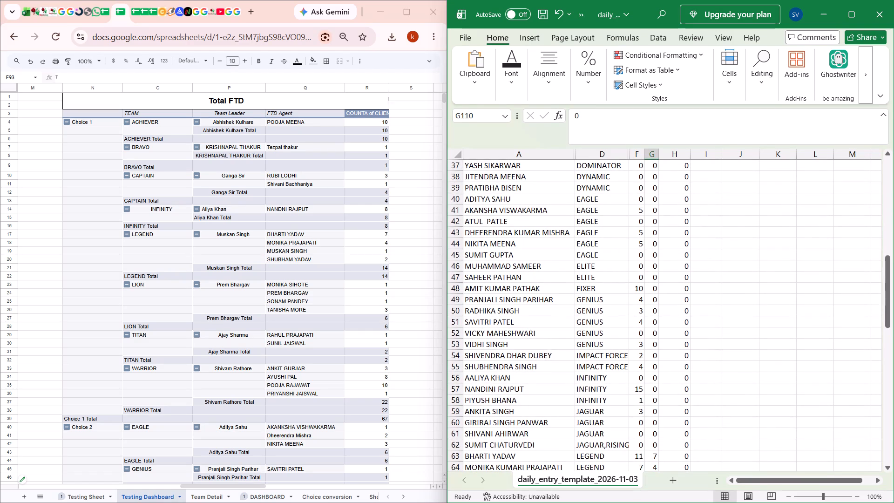
pyautogui.click(654, 200)
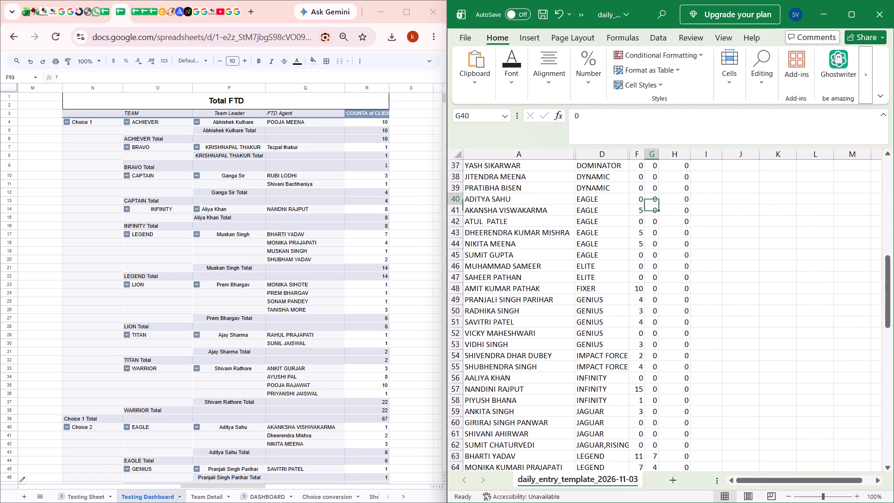
pyautogui.press('Return')
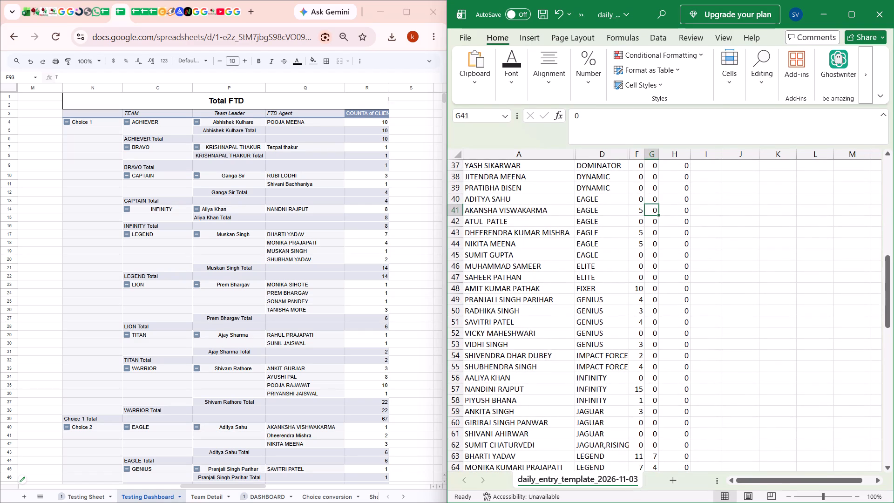
pyautogui.press('1')
pyautogui.press('Return')
pyautogui.press('Return')
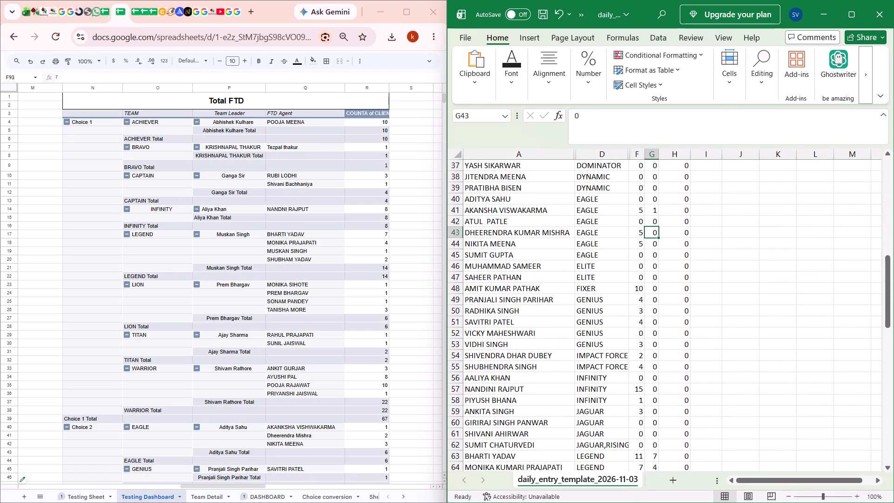
pyautogui.press('2')
pyautogui.press('Return')
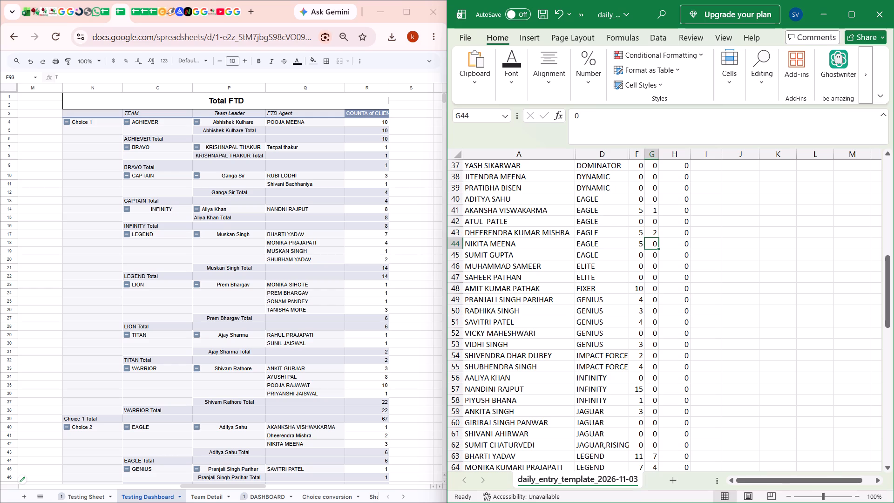
pyautogui.press('3')
pyautogui.press('Return')
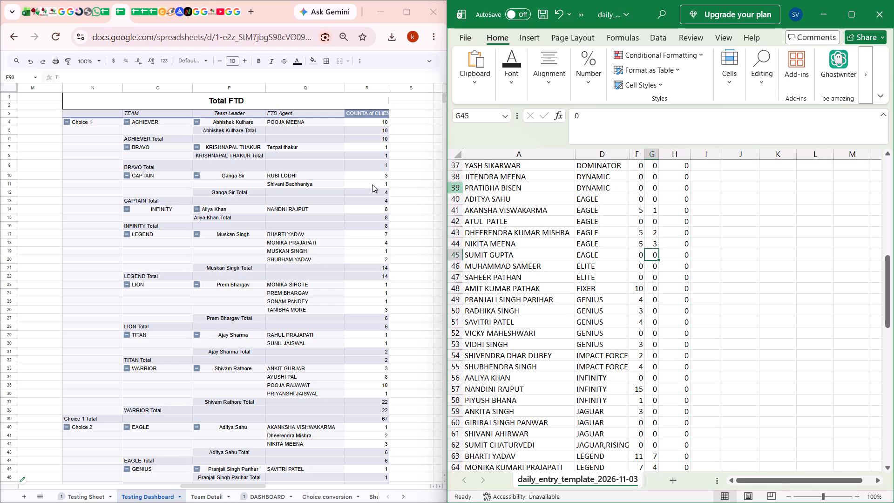
# Enter the GENIUS and JAGUAR agents' ftd values from the Total FTD table, 1 in G51 and 2 in G59.
pyautogui.scroll(-2, 284, 175)
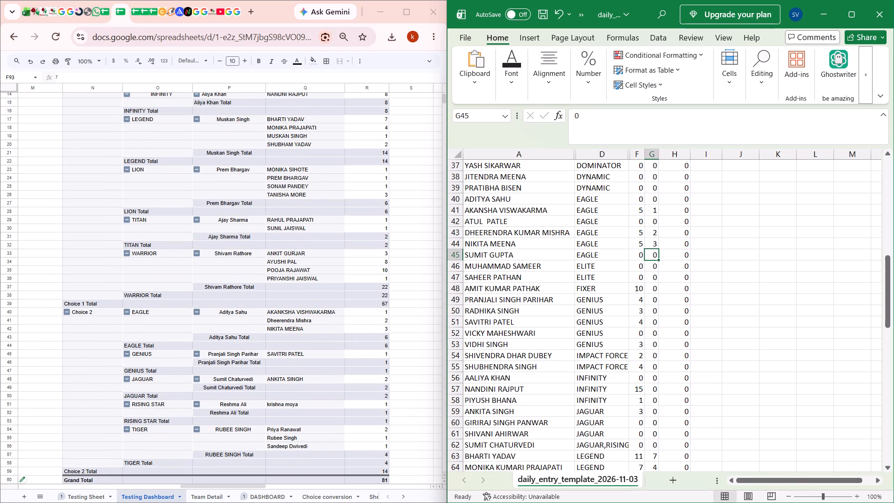
pyautogui.click(649, 304)
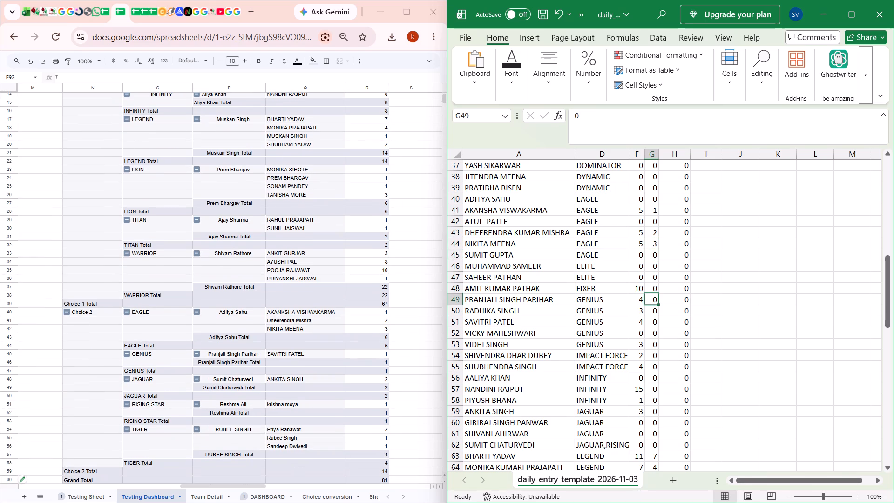
pyautogui.press('Return')
pyautogui.press('Return')
pyautogui.press('1')
pyautogui.press('Return')
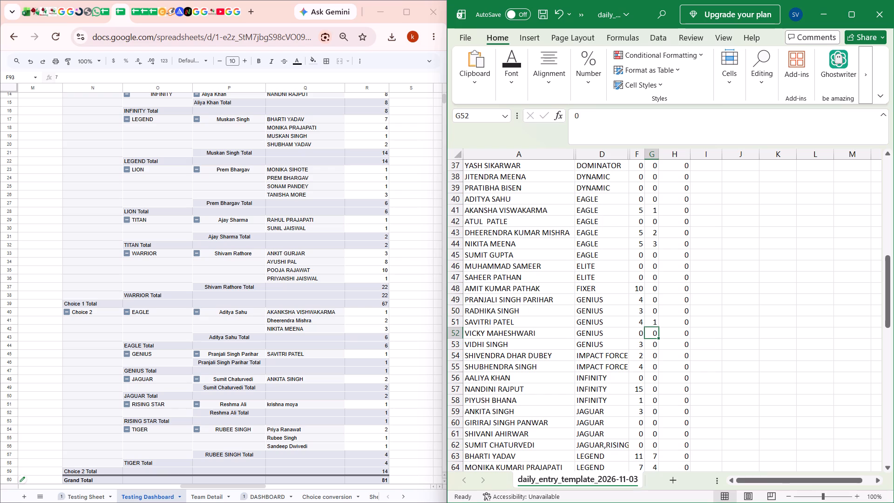
pyautogui.scroll(-2, 649, 304)
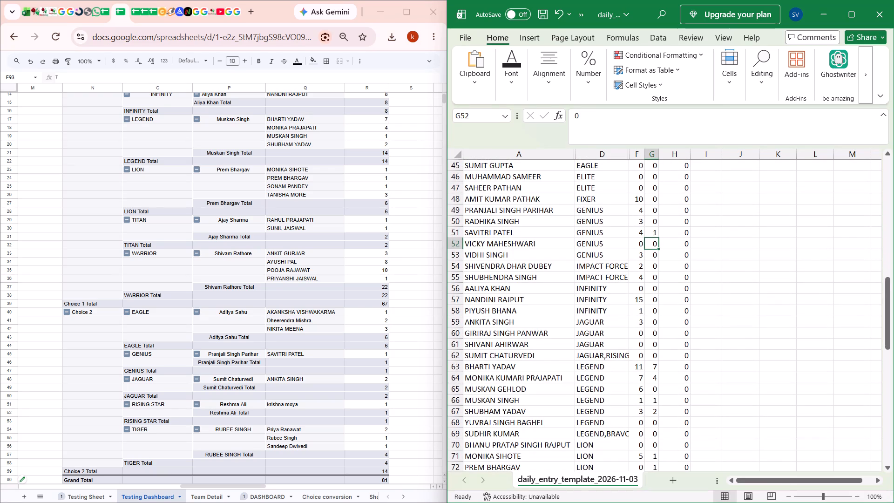
pyautogui.click(648, 320)
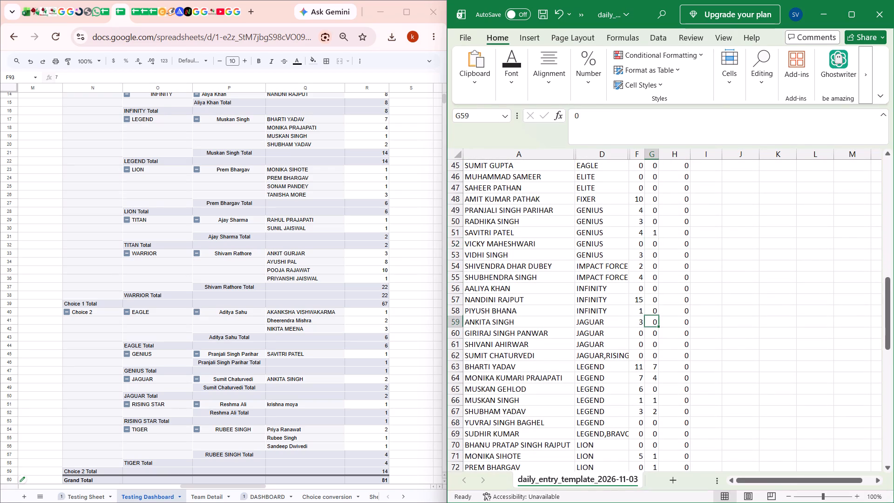
pyautogui.press('2')
pyautogui.press('Return')
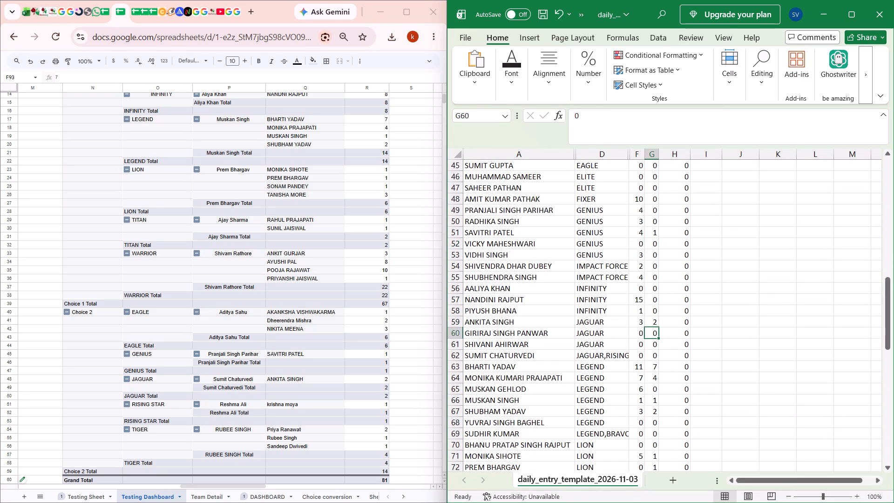
# Enter the RISING STAR agent's ftd value from the Total FTD table, 1 in G89.
pyautogui.scroll(-3, 653, 409)
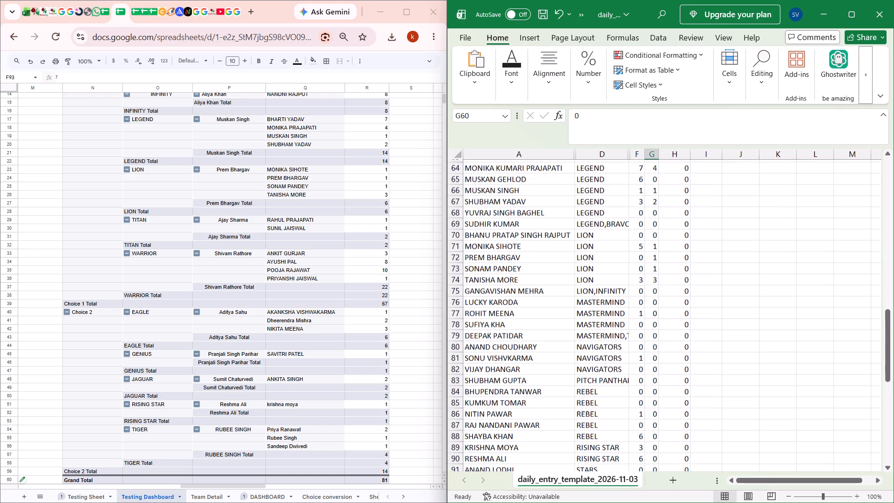
pyautogui.click(652, 449)
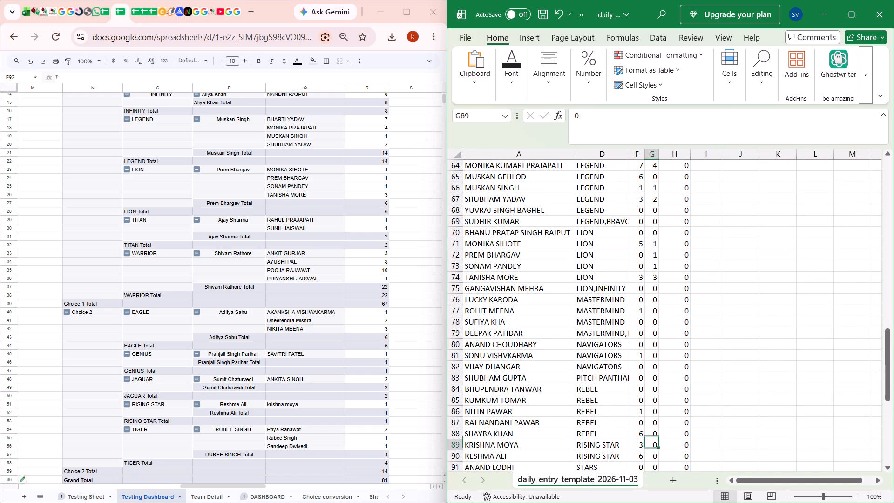
pyautogui.press('1')
pyautogui.press('Return')
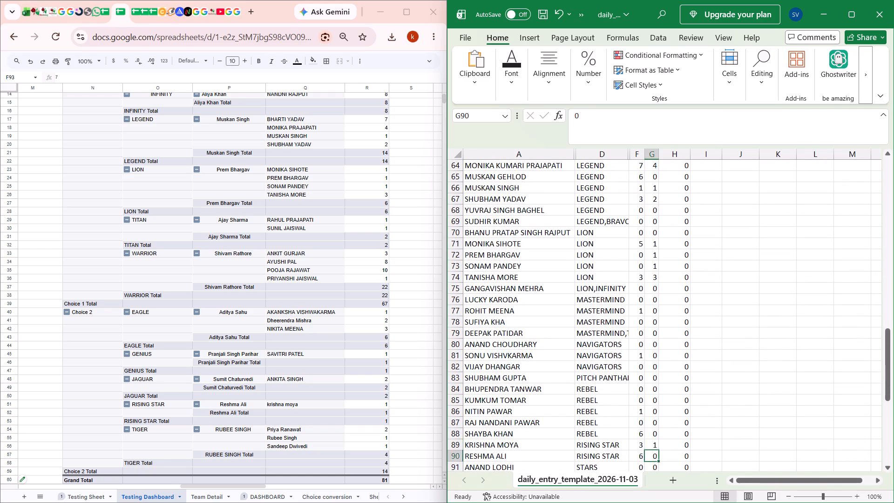
# Enter the TIGER agents' ftd values from the Total FTD table, 2, 1 and 1 in G94 to G96.
pyautogui.scroll(-1, 652, 449)
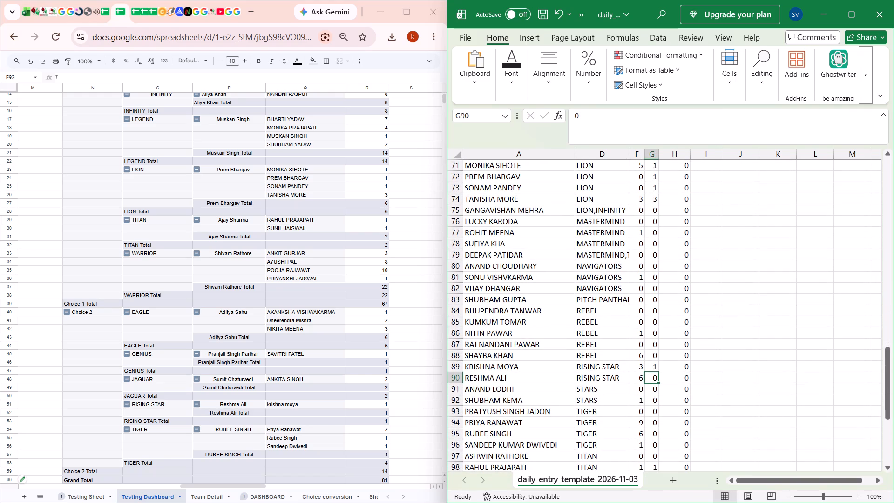
pyautogui.click(652, 430)
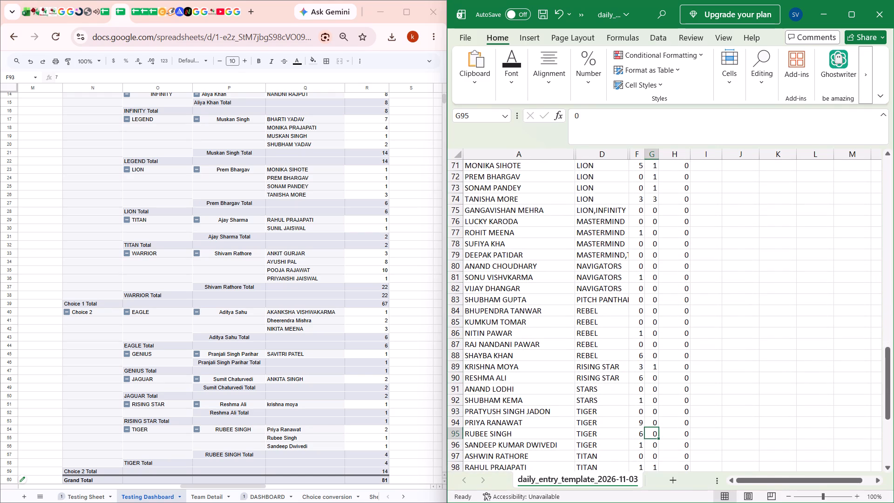
pyautogui.press('Up')
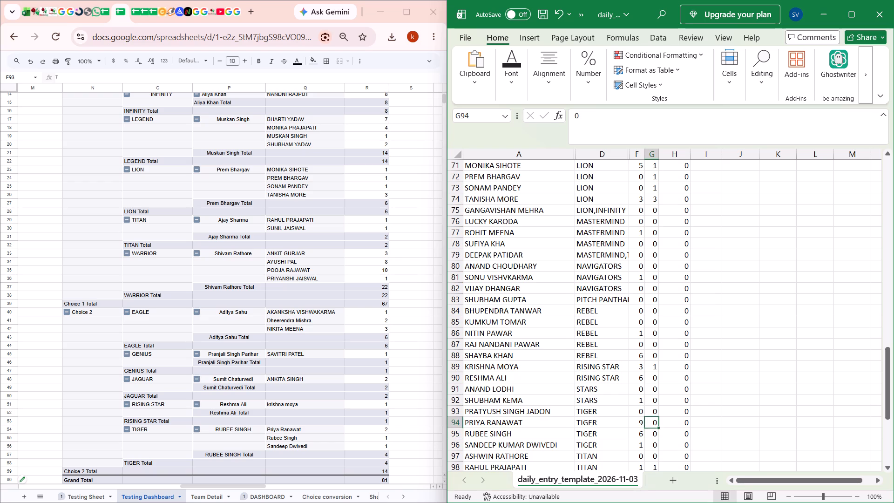
pyautogui.press('Up')
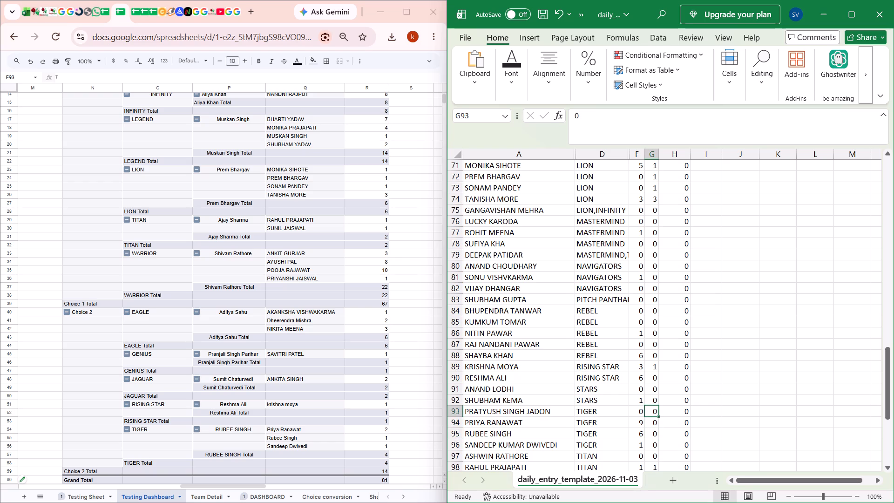
pyautogui.press('Return')
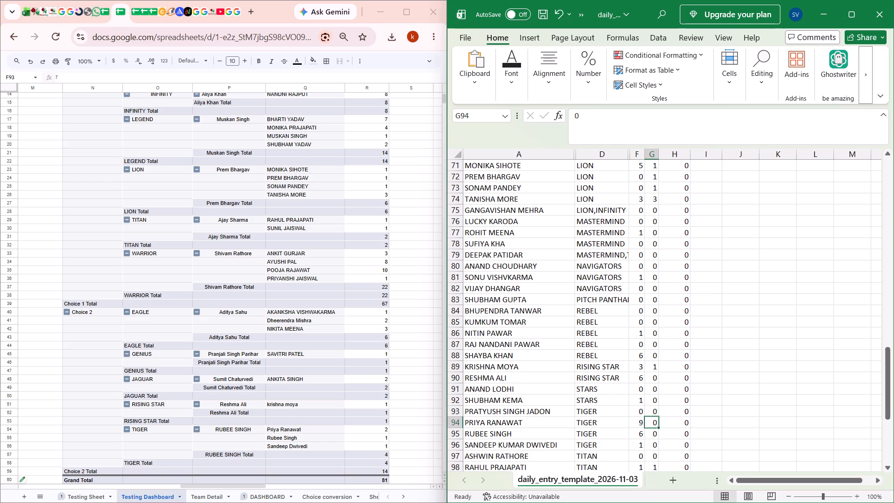
pyautogui.press('2')
pyautogui.press('Return')
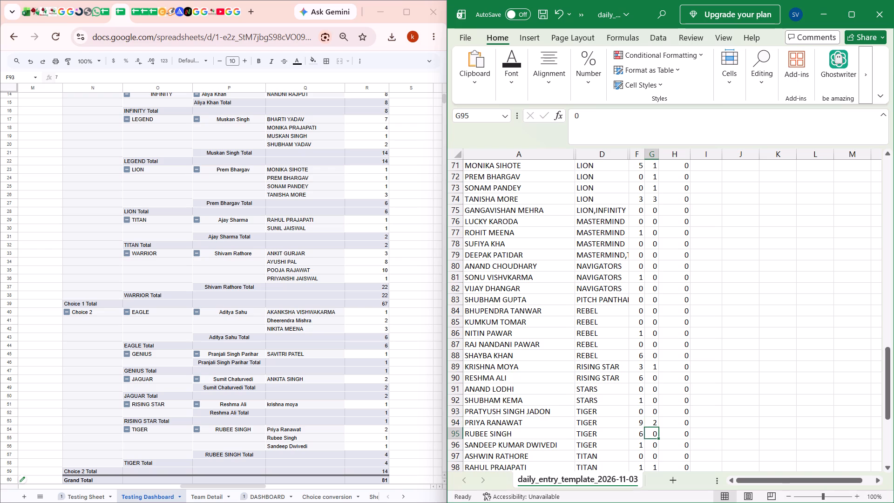
pyautogui.press('1')
pyautogui.press('Return')
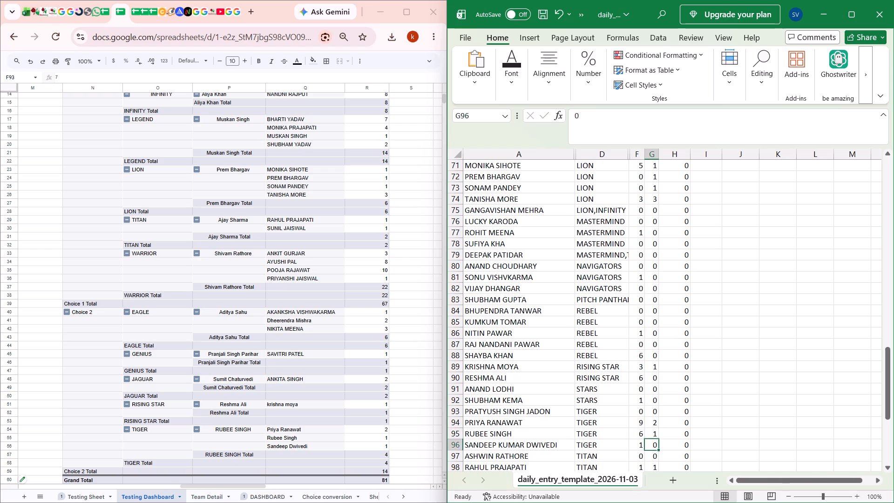
pyautogui.press('1')
pyautogui.press('Return')
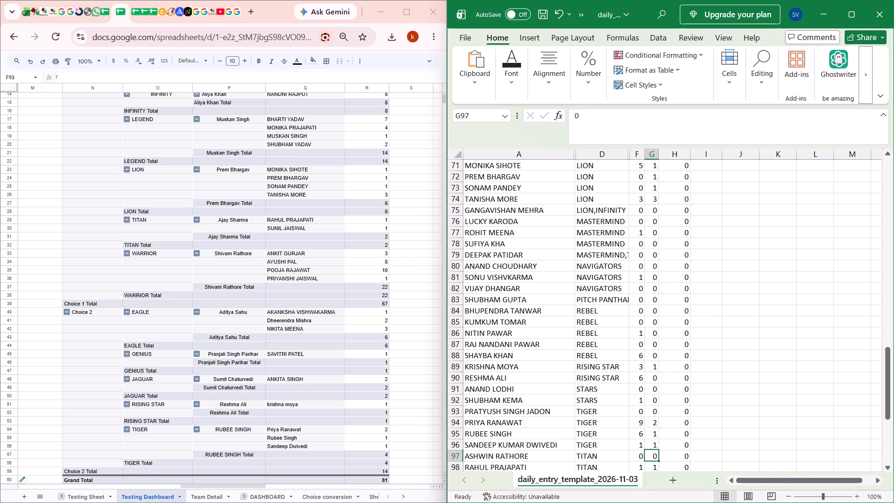
# Check the sum of the template's ftd column, G2 to G113, against the Grand Total of the Total FTD table.
pyautogui.hotkey('ctrl', 'Up')
pyautogui.hotkey('ctrl', 'shift', 'Down')
pyautogui.scroll(-1, 385, 386)
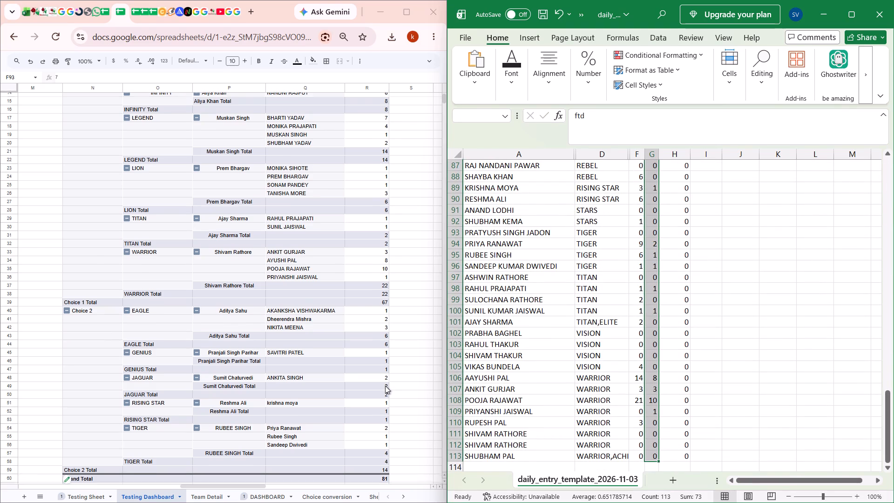
pyautogui.scroll(-1, 385, 386)
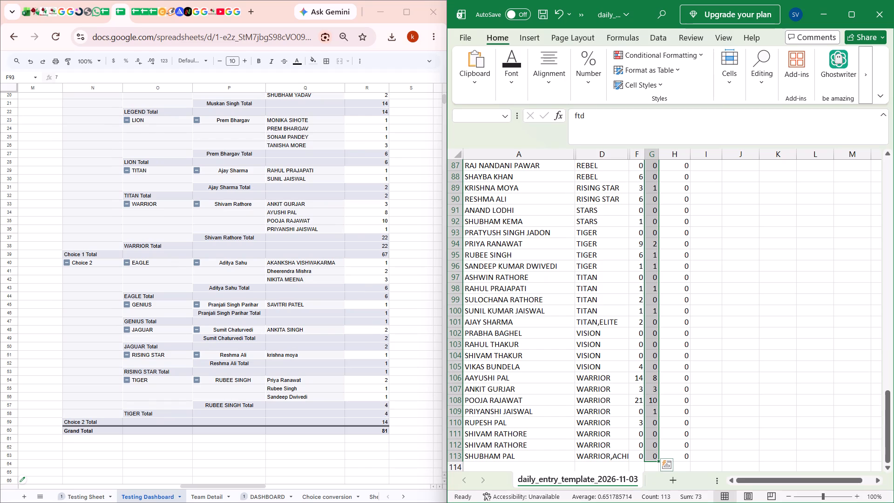
pyautogui.scroll(-1, 593, 411)
pyautogui.click(625, 326)
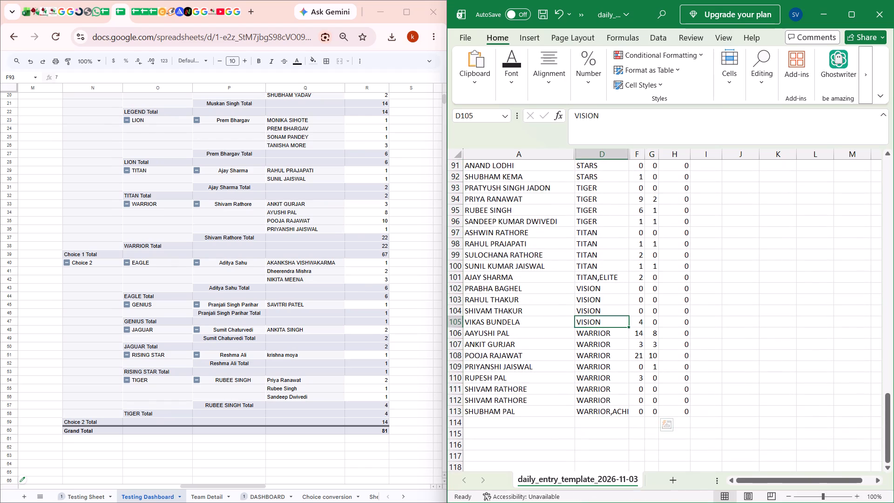
pyautogui.click(655, 266)
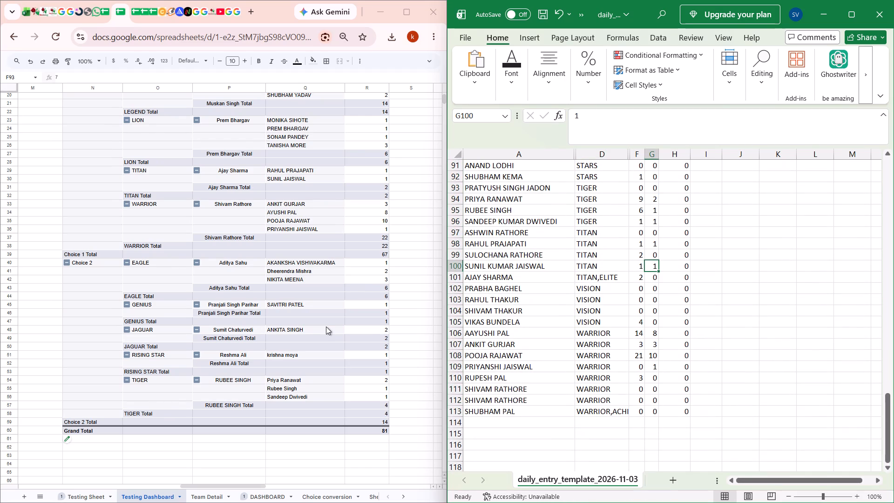
pyautogui.click(671, 353)
pyautogui.scroll(5, 648, 359)
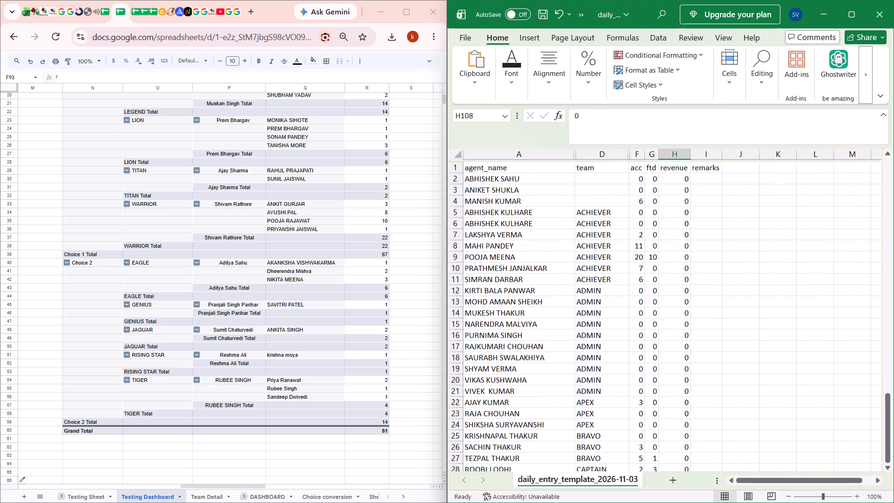
pyautogui.click(653, 178)
pyautogui.hotkey('ctrl', 'shift', 'Down')
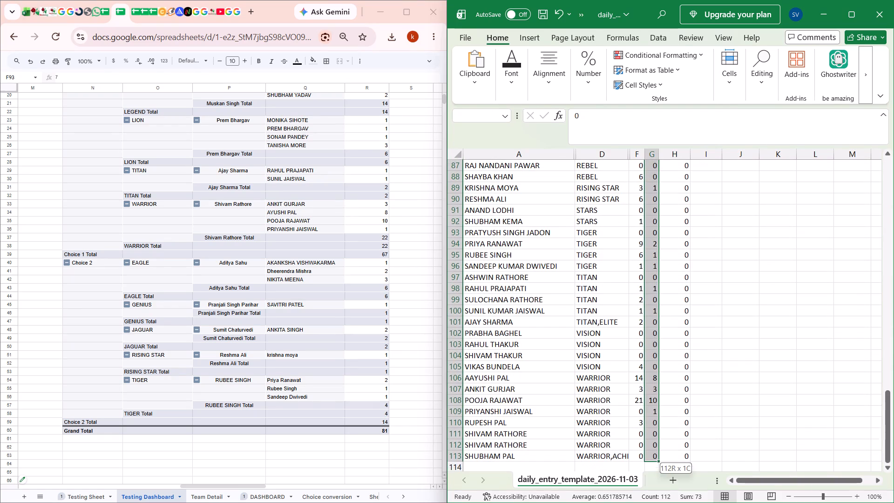
# Turn on filtering for the header row of the daily entry template.
pyautogui.scroll(3, 282, 165)
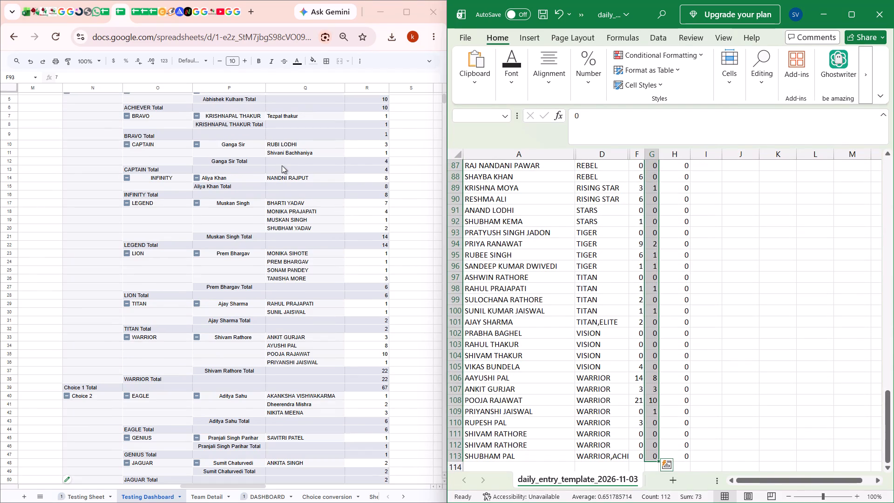
pyautogui.click(282, 235)
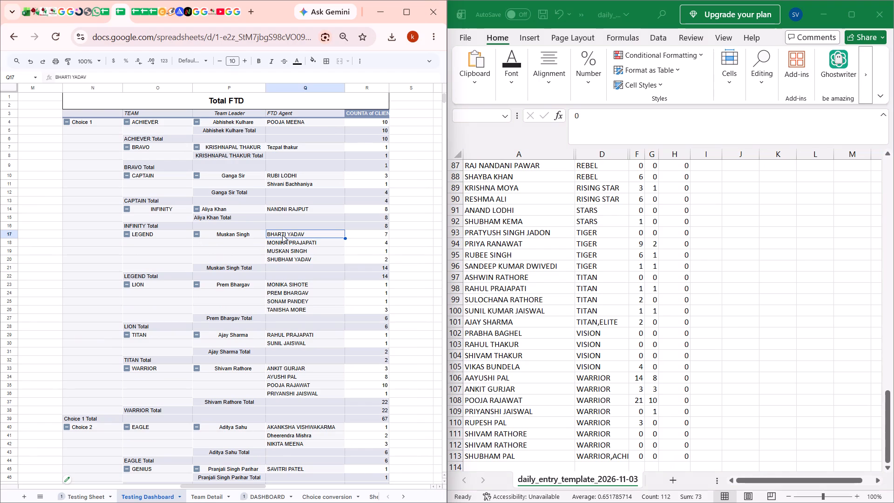
pyautogui.scroll(6, 479, 310)
pyautogui.click(579, 203)
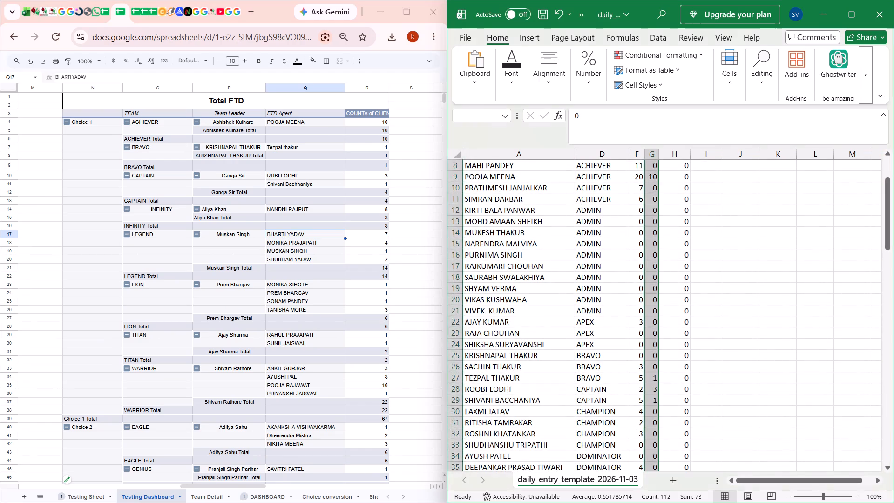
pyautogui.scroll(5, 579, 203)
pyautogui.click(560, 189)
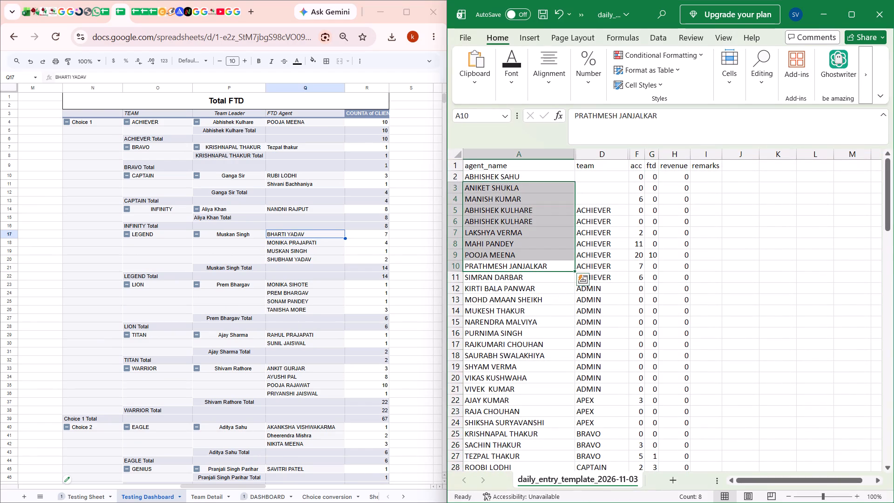
pyautogui.click(529, 222)
pyautogui.hotkey('ctrl', 'shift', 'l')
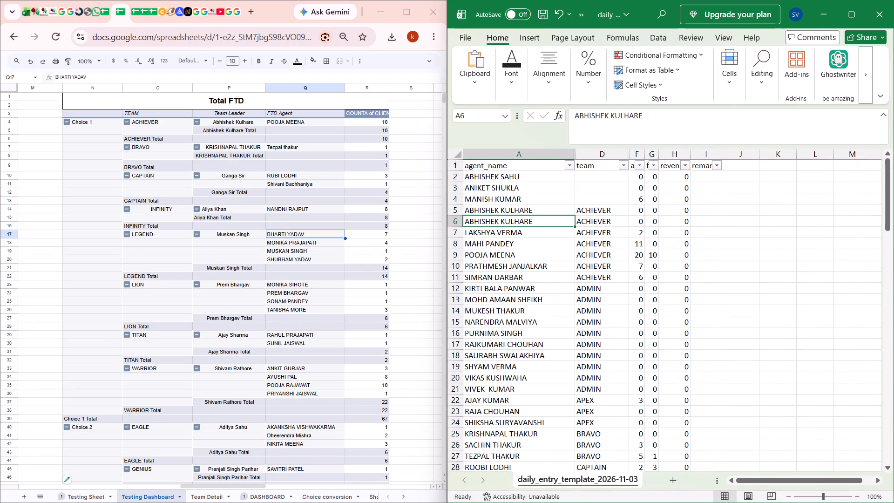
# Filter the team column to only ACHIEVER, APEX, BRAVO, CAPTAIN, INFINITY, LEGEND and LION, starting from a cleared selection.
pyautogui.click(624, 162)
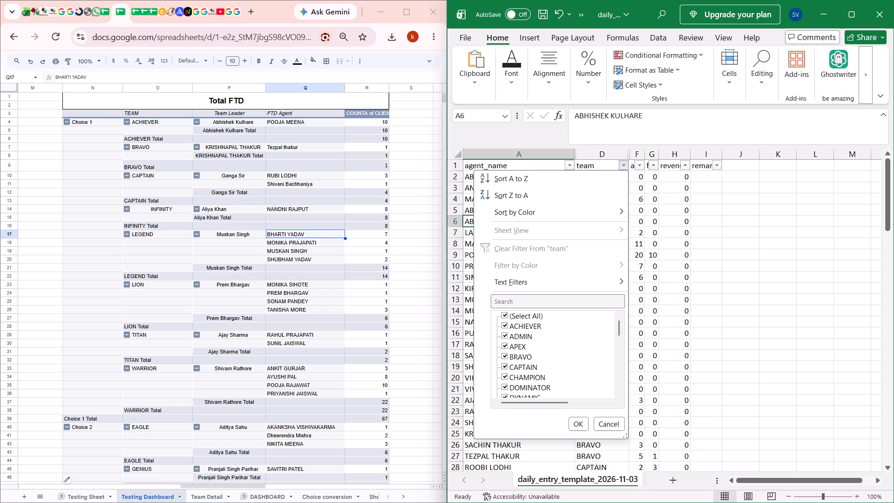
pyautogui.click(513, 314)
pyautogui.click(519, 329)
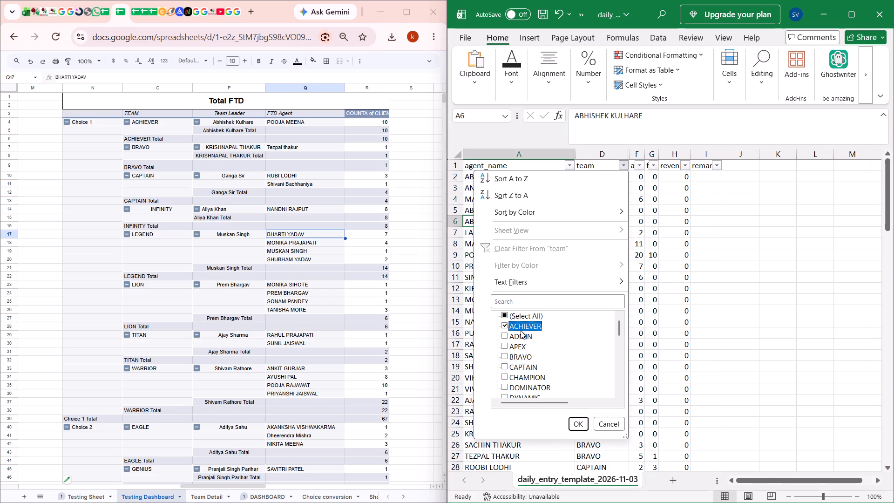
pyautogui.click(522, 347)
pyautogui.click(522, 358)
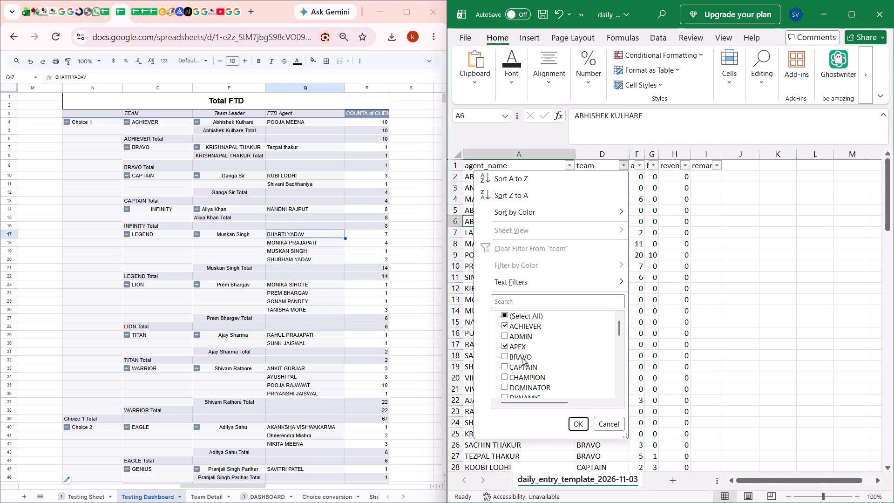
pyautogui.click(524, 372)
pyautogui.scroll(-1, 524, 372)
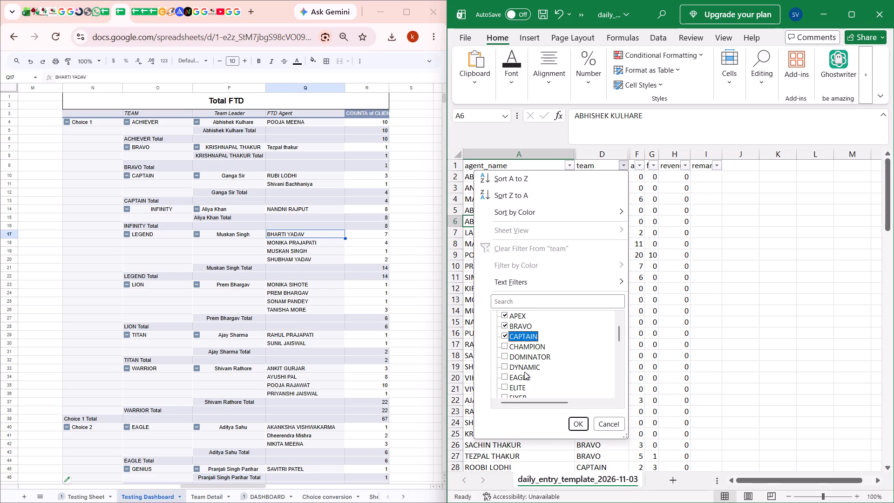
pyautogui.scroll(-2, 524, 372)
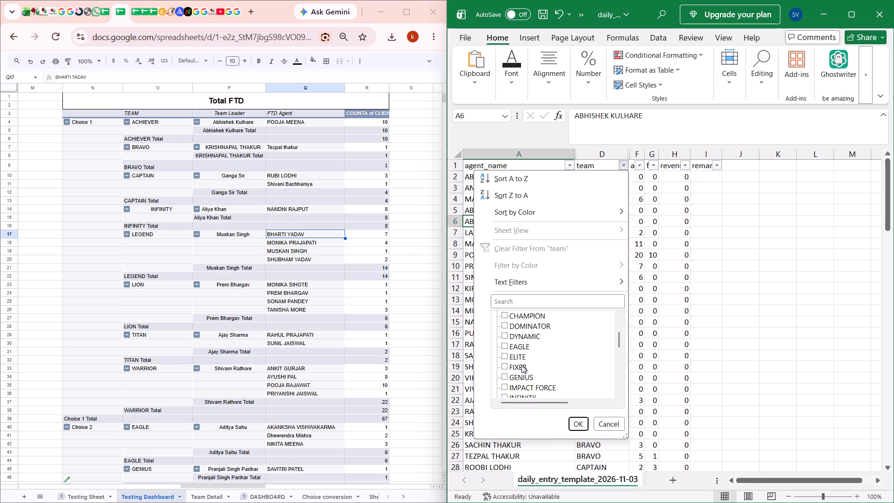
pyautogui.scroll(-1, 519, 379)
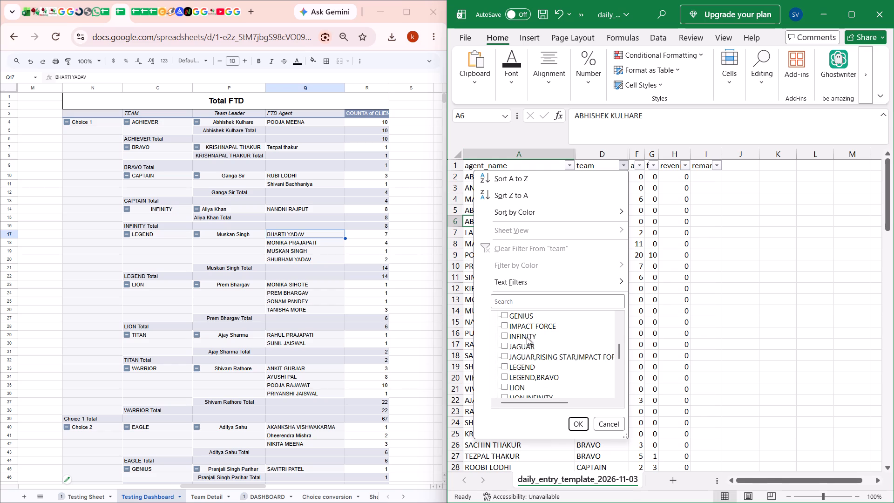
pyautogui.click(527, 337)
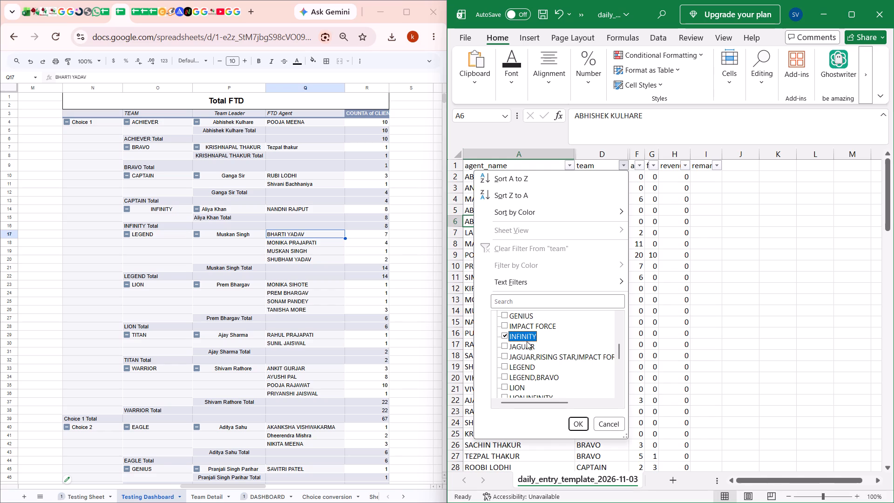
pyautogui.click(524, 363)
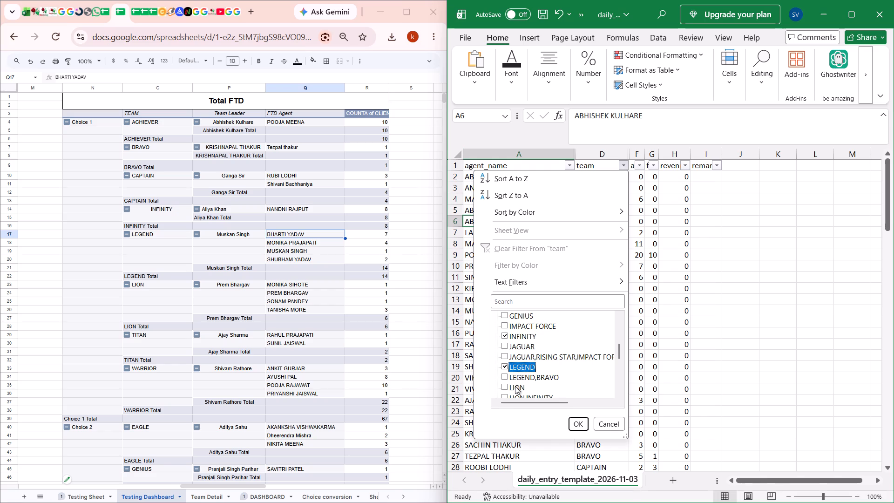
pyautogui.click(515, 386)
pyautogui.scroll(-2, 546, 372)
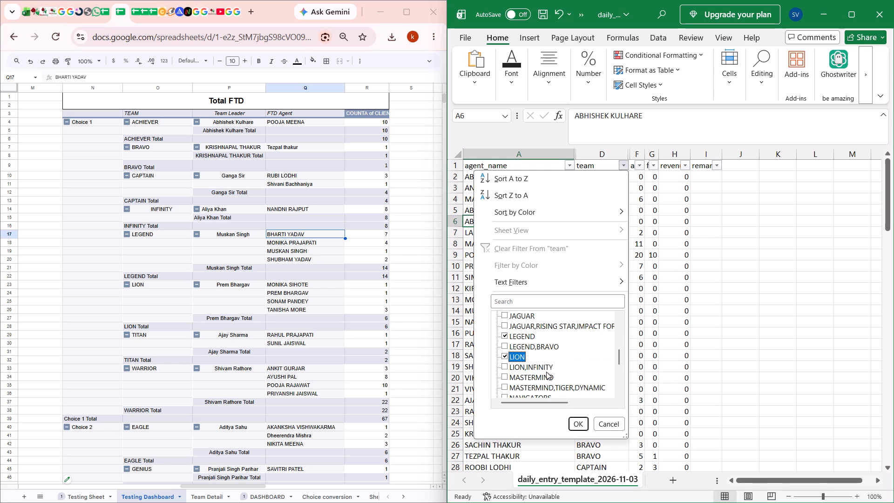
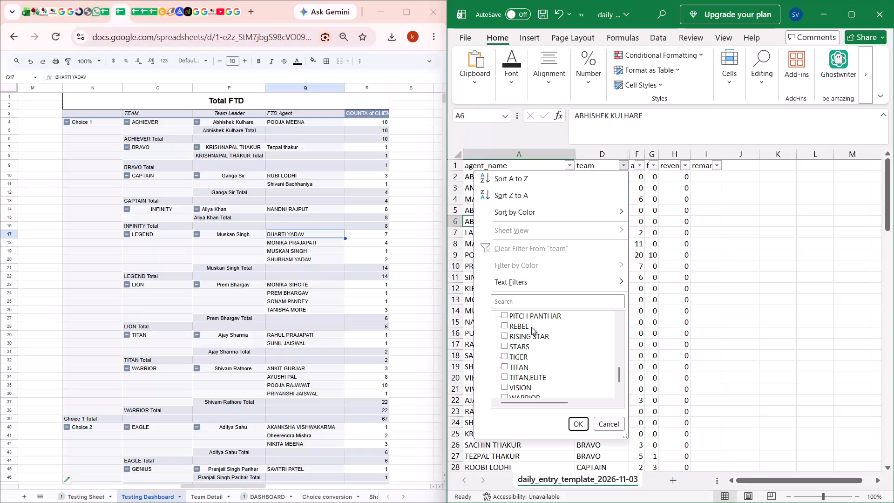
# Add WARRIOR and TITAN to the team filter selection and apply the filter.
pyautogui.scroll(-2, 531, 327)
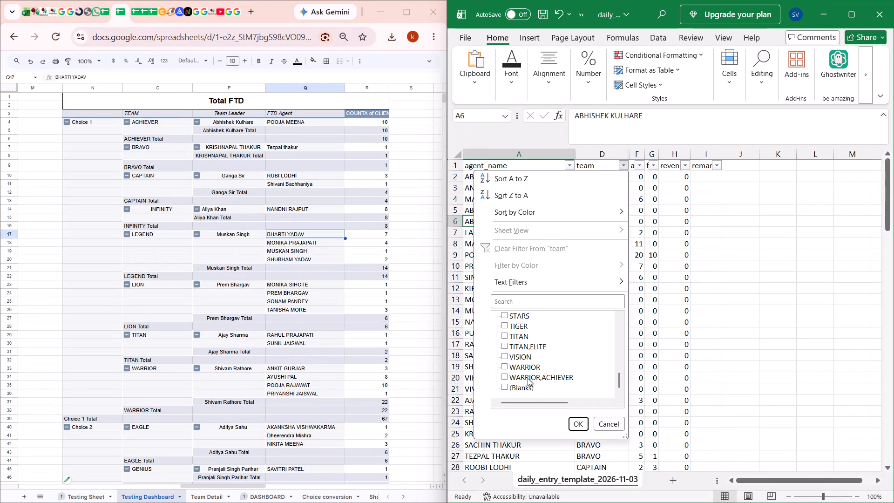
pyautogui.click(523, 367)
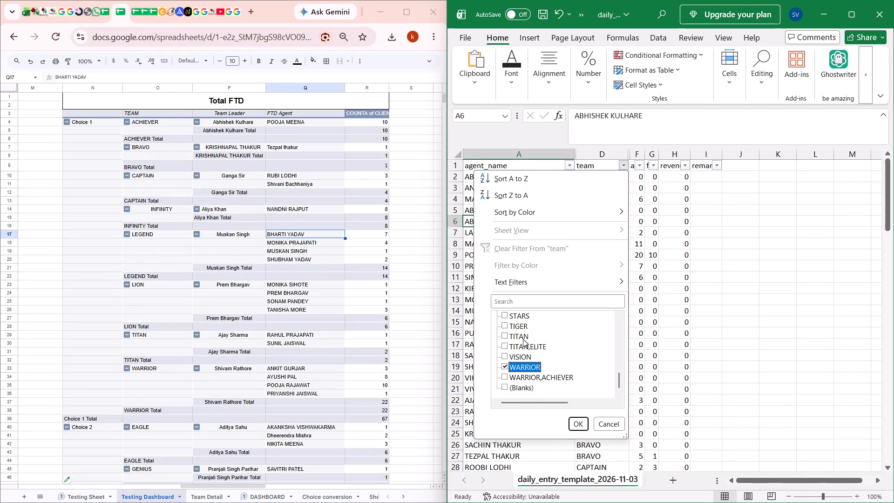
pyautogui.click(522, 339)
pyautogui.scroll(1, 529, 350)
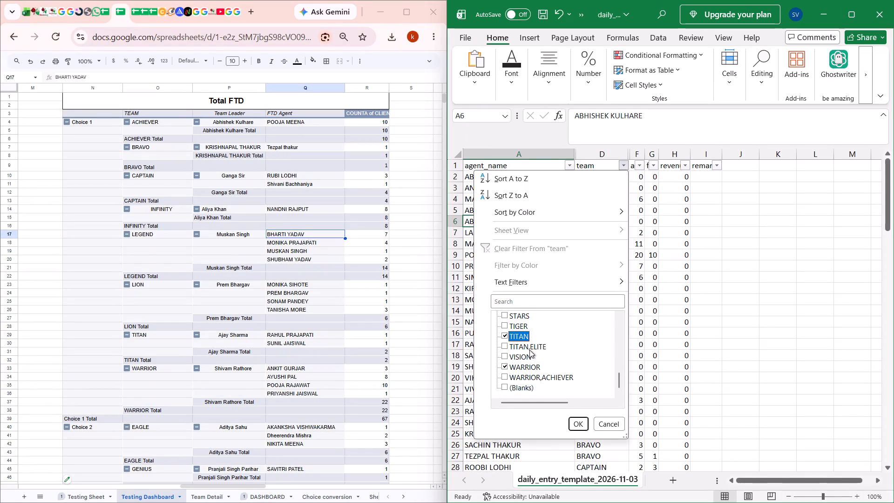
pyautogui.scroll(1, 529, 350)
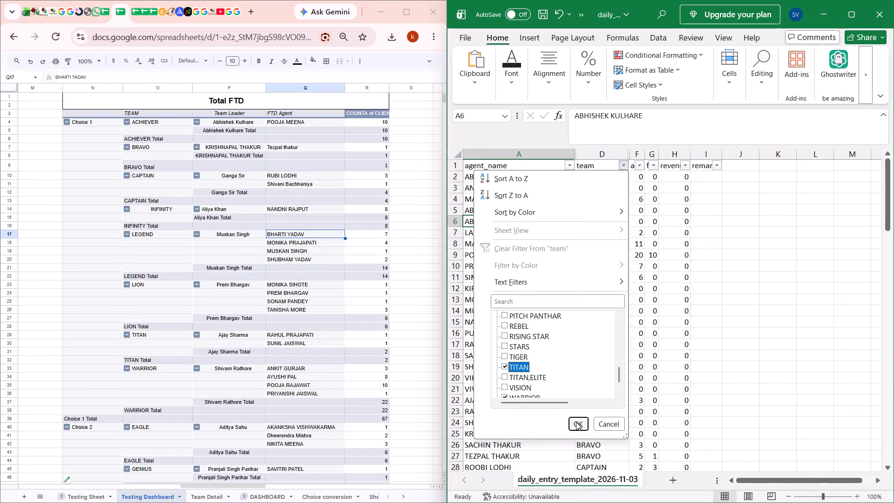
pyautogui.click(576, 422)
# Examine the filtered agent rows team by team against the Choice 1 section of the Total FTD table.
pyautogui.click(590, 266)
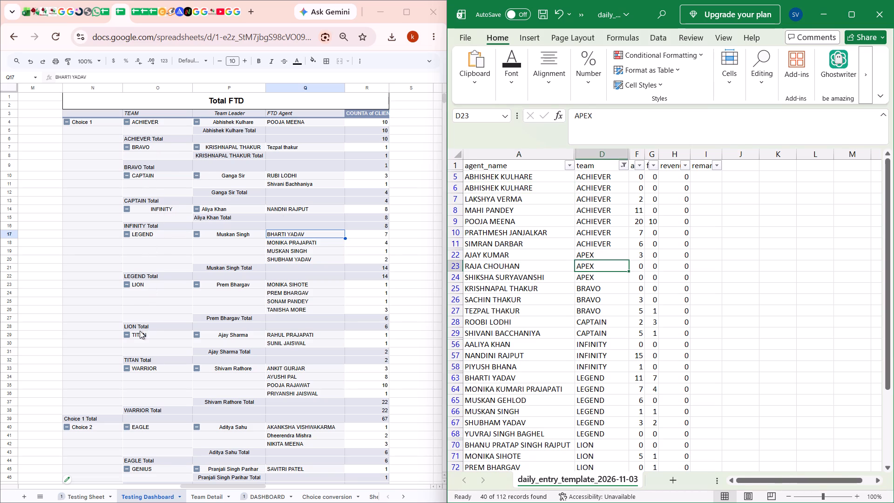
pyautogui.click(556, 236)
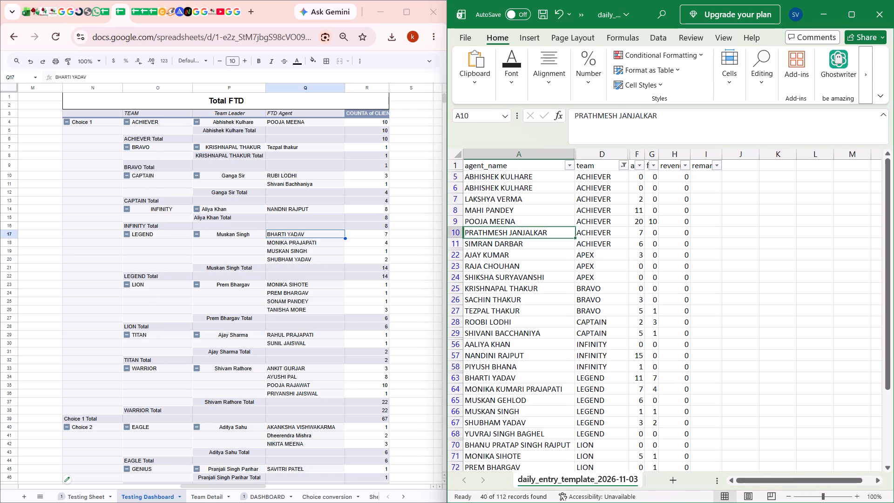
pyautogui.click(603, 183)
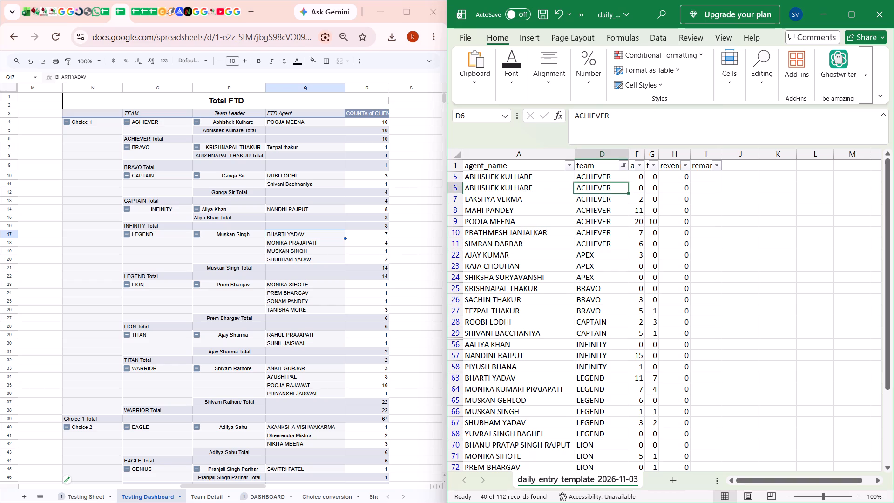
pyautogui.scroll(-1, 597, 412)
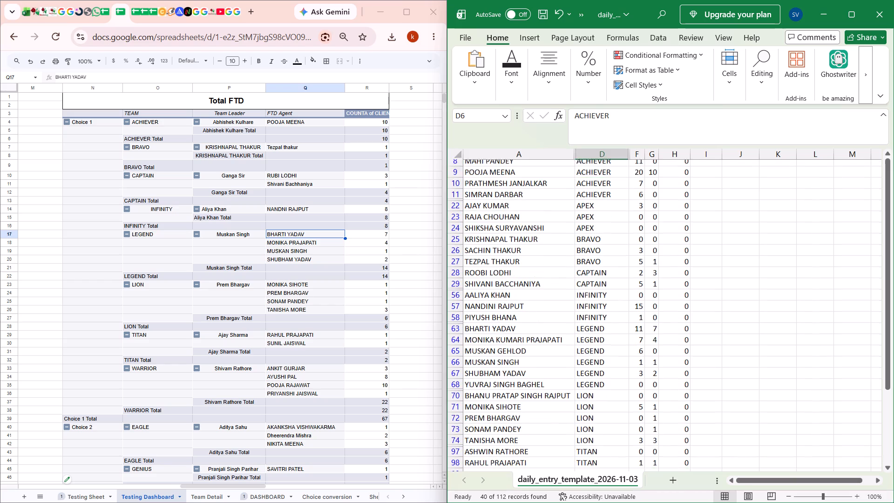
pyautogui.scroll(-3, 597, 412)
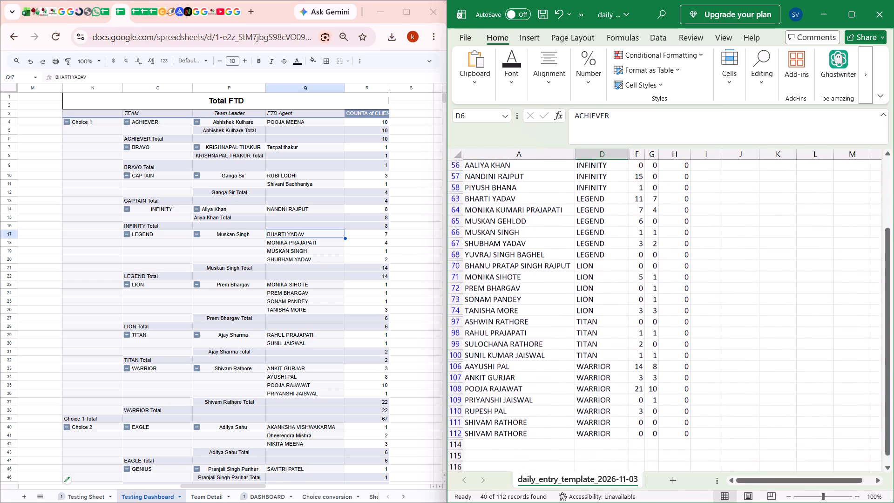
pyautogui.scroll(4, 607, 440)
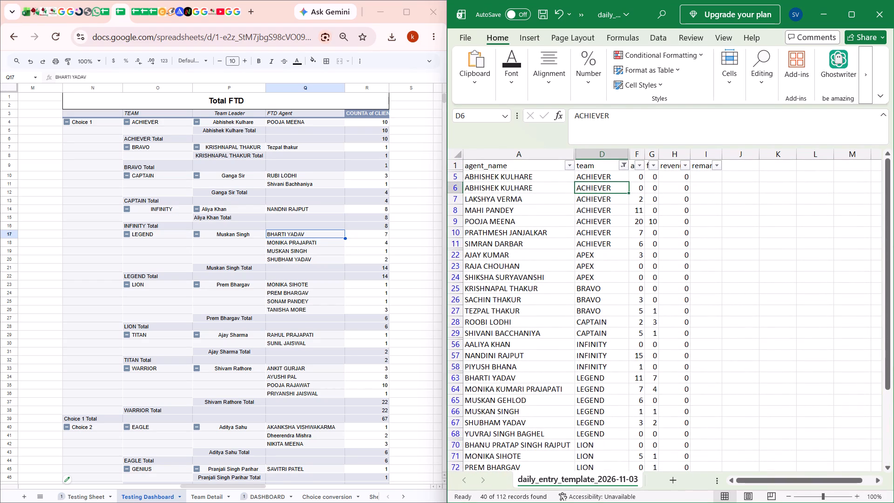
# Check the sum of the filtered ftd column, G5 to G112, against the Choice 1 Total in the Total FTD table.
pyautogui.click(641, 178)
pyautogui.click(650, 179)
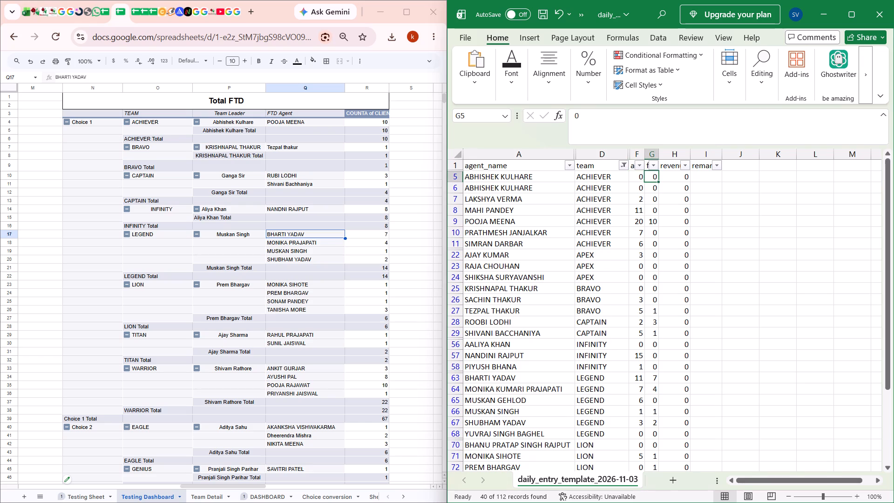
pyautogui.hotkey('ctrl', 'shift', 'Down')
pyautogui.scroll(-1, 318, 181)
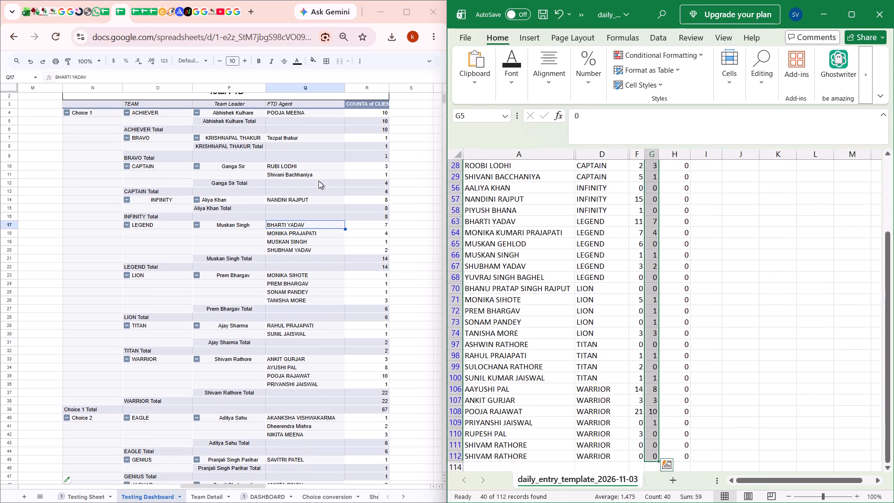
pyautogui.scroll(-1, 318, 181)
pyautogui.scroll(1, 306, 306)
pyautogui.click(620, 267)
# Check the ACHIEVER team's ftd values in G5 to G9 against the ACHIEVER Total.
pyautogui.scroll(3, 620, 267)
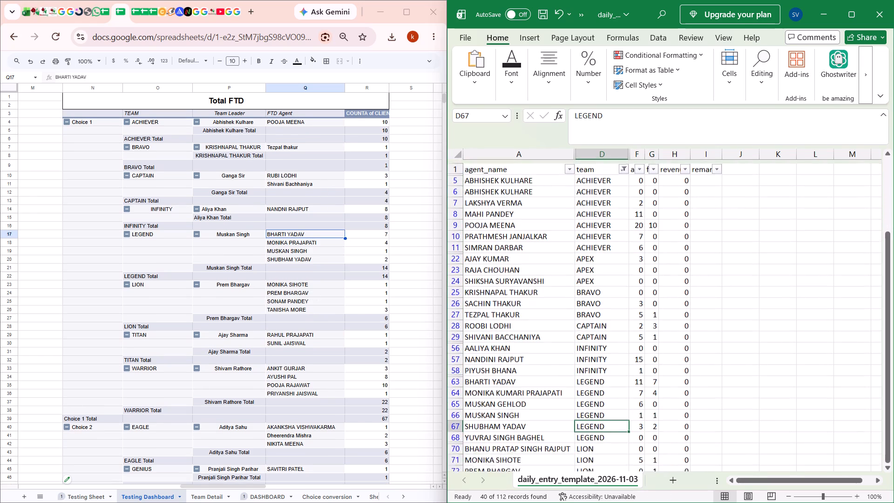
pyautogui.scroll(2, 620, 267)
pyautogui.moveTo(654, 181); pyautogui.dragTo(654, 221)
pyautogui.click(616, 256)
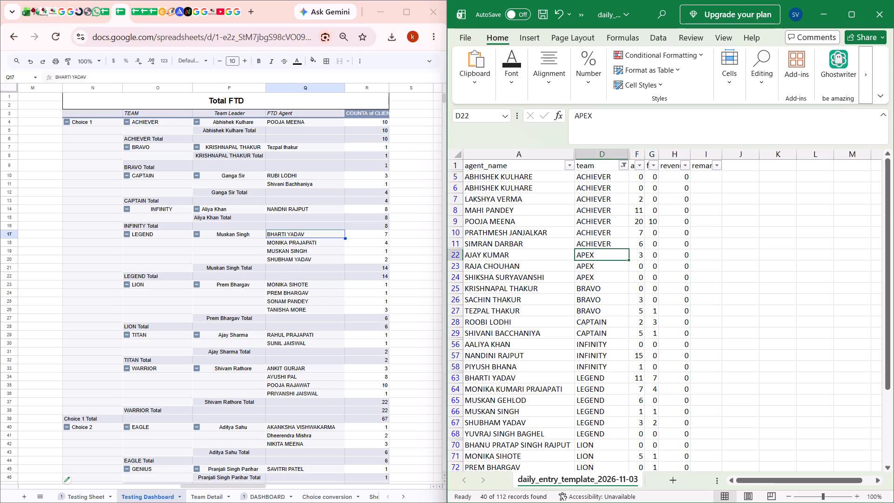
# Check the BRAVO, CAPTAIN and INFINITY teams' ftd values against their totals in the Total FTD table.
pyautogui.click(654, 283)
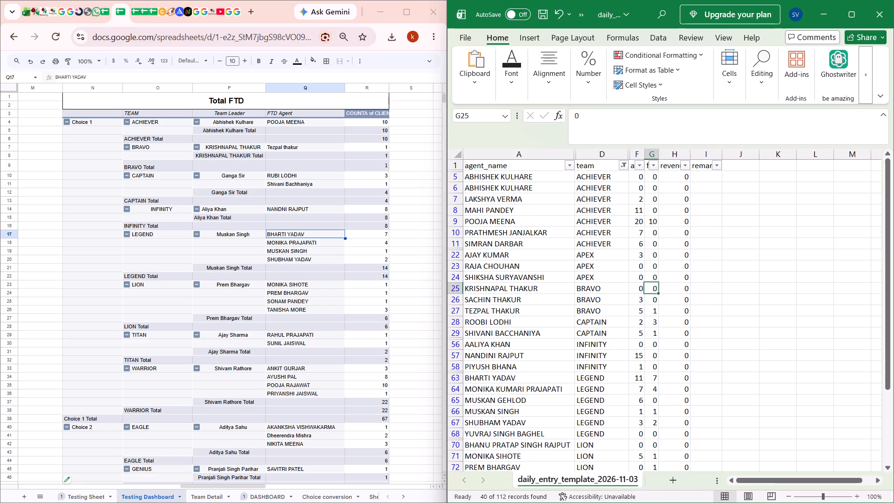
pyautogui.click(653, 311)
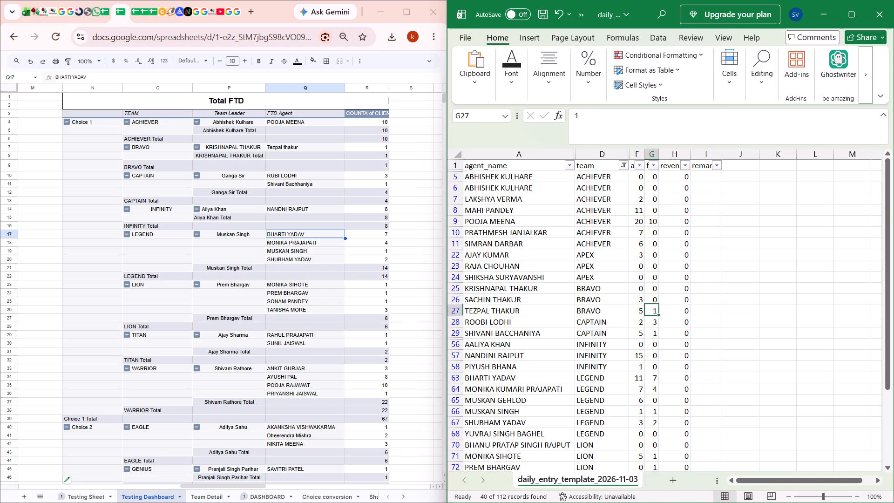
pyautogui.moveTo(653, 326); pyautogui.dragTo(655, 333)
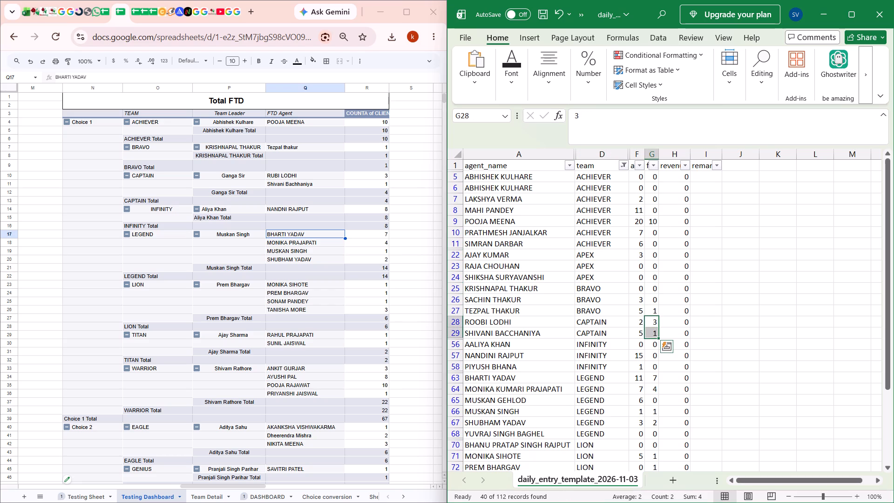
pyautogui.moveTo(651, 353); pyautogui.dragTo(652, 366)
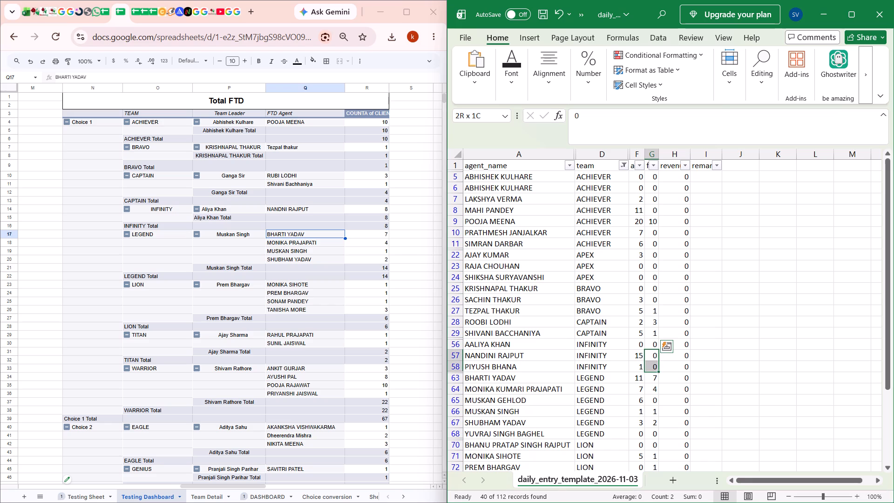
pyautogui.moveTo(652, 366); pyautogui.dragTo(653, 346)
# Set the ftd value in G57, for the INFINITY agent with 15 in column F, to 8.
pyautogui.click(653, 346)
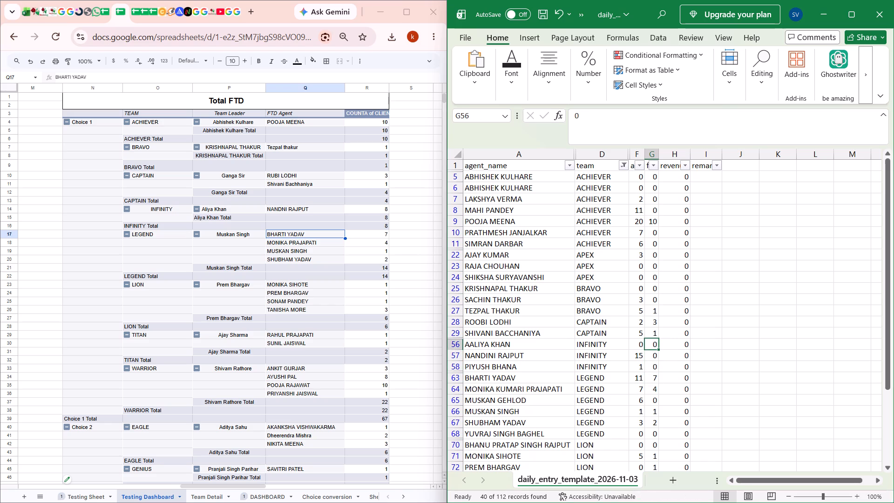
pyautogui.press('Return')
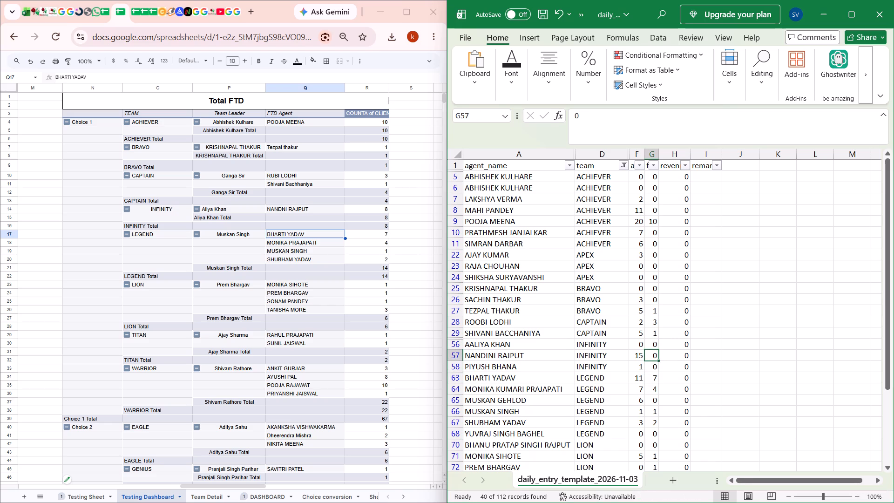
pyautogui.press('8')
pyautogui.press('Return')
# Check the sum of the filtered ftd column down to G112 against the Choice 1 Total.
pyautogui.hotkey('ctrl', 'Up')
pyautogui.hotkey('ctrl', 'shift', 'Down')
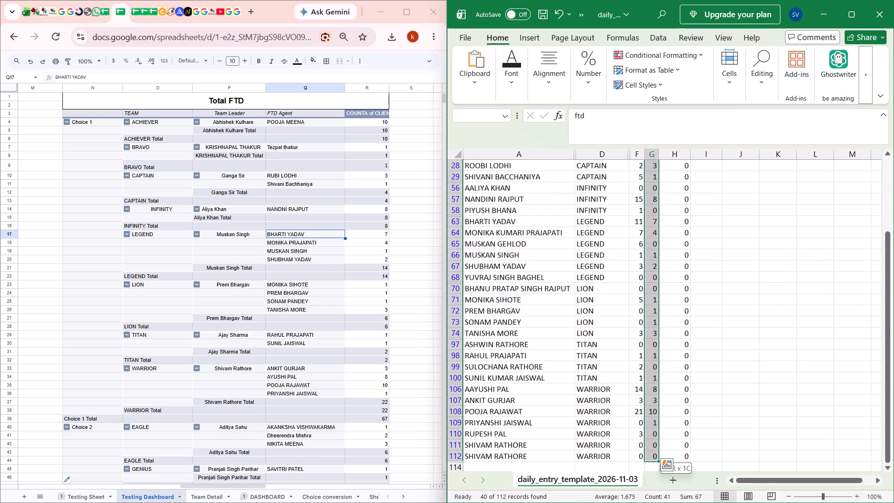
# Remove the team filter from the daily entry template so all agent rows are listed.
pyautogui.hotkey('ctrl', 'shift', 'l')
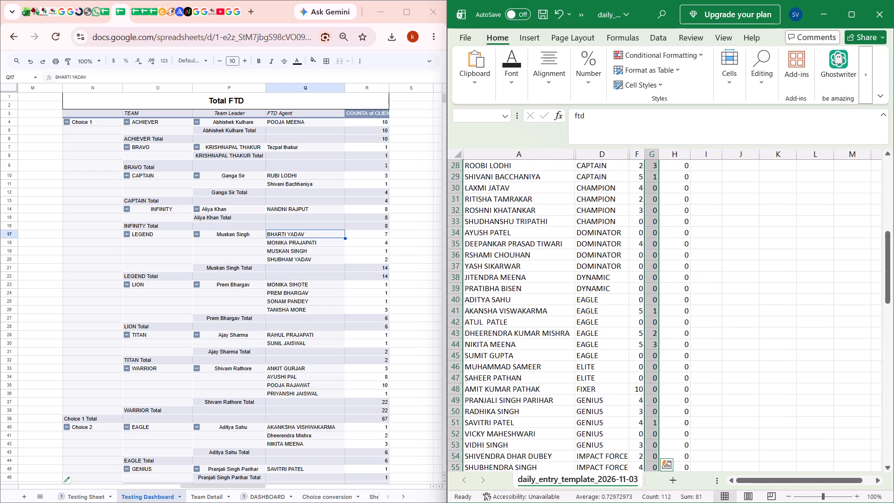
# Check the sum of the unfiltered ftd column, G2 to G113, and examine the Choice 2 teams in the Total FTD table.
pyautogui.press('Up')
pyautogui.press('Down')
pyautogui.hotkey('ctrl', 'shift', 'Down')
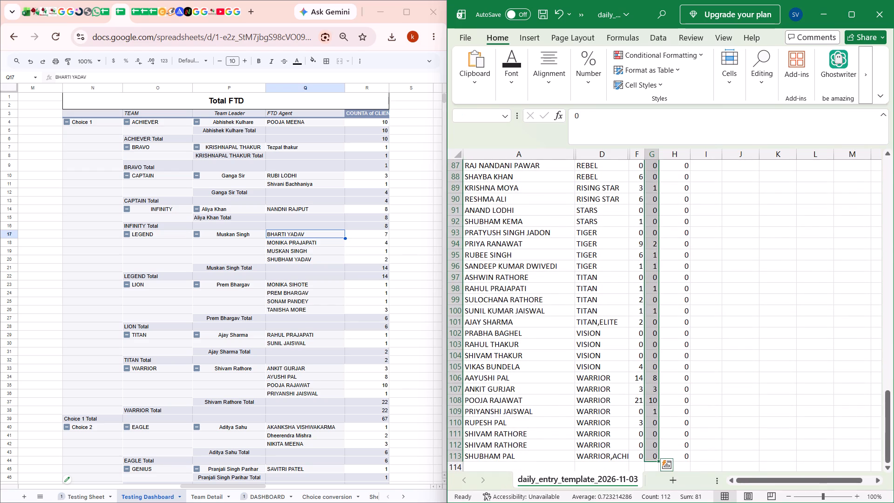
pyautogui.scroll(-1, 305, 376)
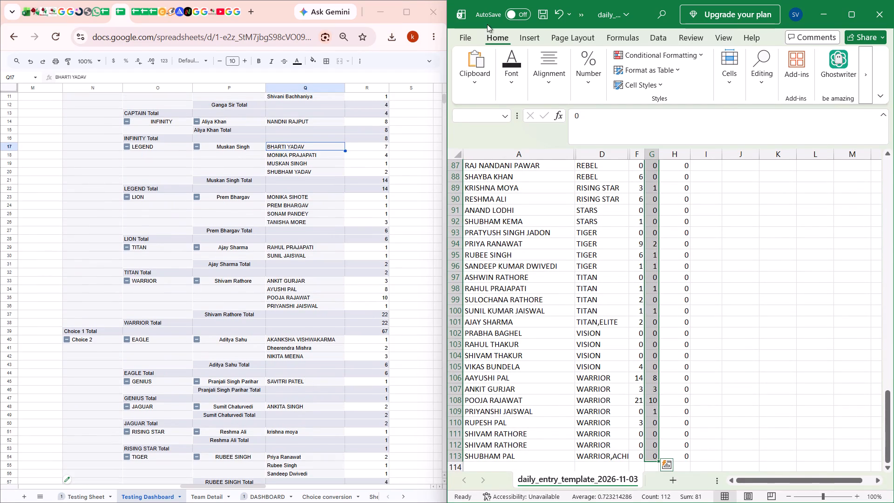
# Save the daily_entry_template_2026-11-03 workbook.
pyautogui.click(467, 33)
pyautogui.click(477, 196)
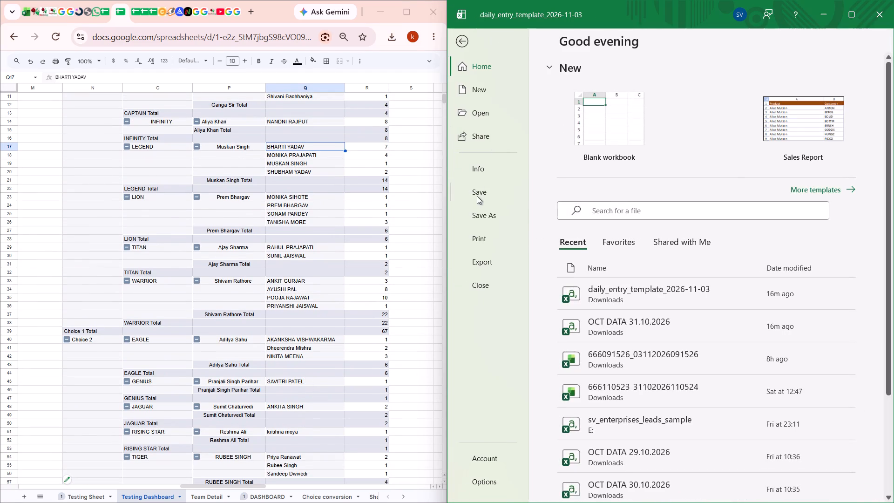
# Switch to the browser with the Testing Dashboard and maximize its window.
pyautogui.click(409, 20)
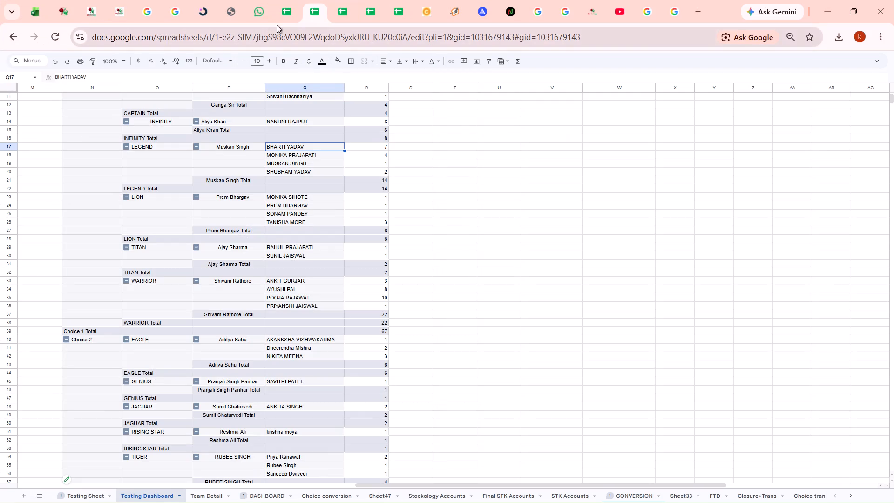